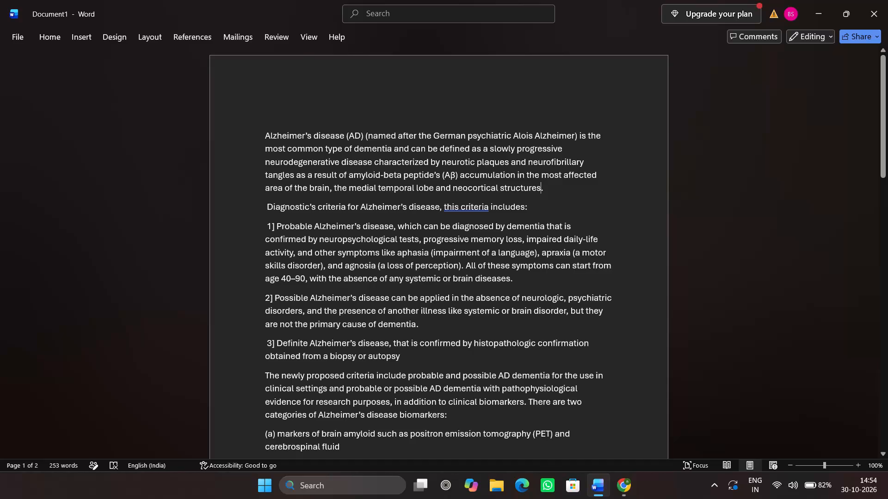
Check the Word document, switch to the Alzheimer's review article in Chrome, and examine its risk-factor sections back to the amyloid hypothesis.
{"action": "scroll", "coordinate": [572, 347], "scroll_direction": "down", "scroll_amount": 2}
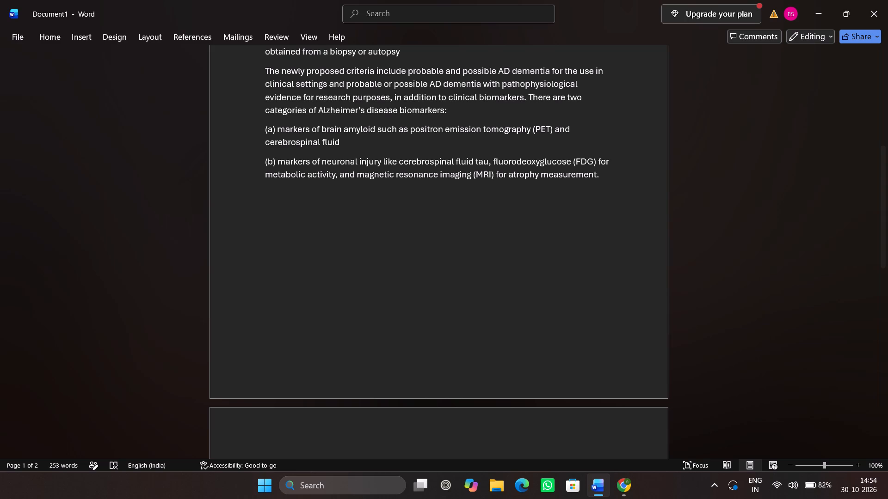
{"action": "scroll", "coordinate": [572, 347], "scroll_direction": "down", "scroll_amount": 1}
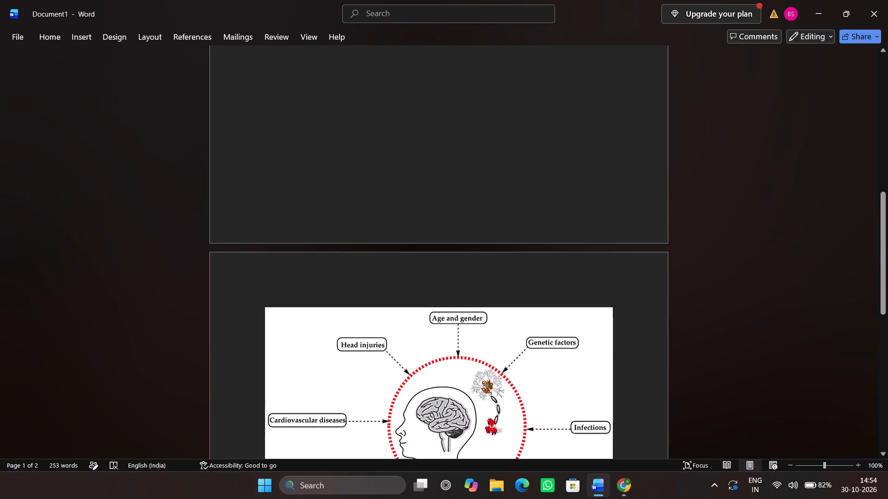
{"action": "scroll", "coordinate": [572, 347], "scroll_direction": "down", "scroll_amount": 3}
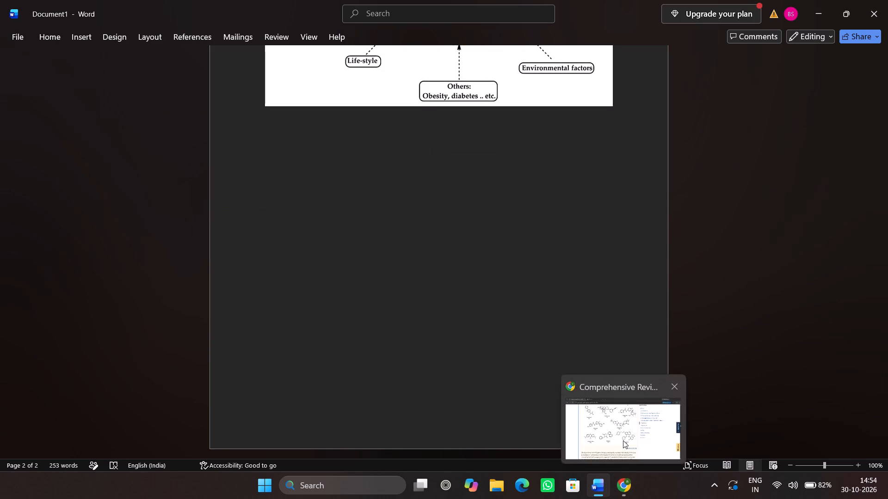
{"action": "left_click", "coordinate": [623, 440]}
{"action": "scroll", "coordinate": [532, 316], "scroll_direction": "down", "scroll_amount": 7}
{"action": "scroll", "coordinate": [532, 316], "scroll_direction": "up", "scroll_amount": 11}
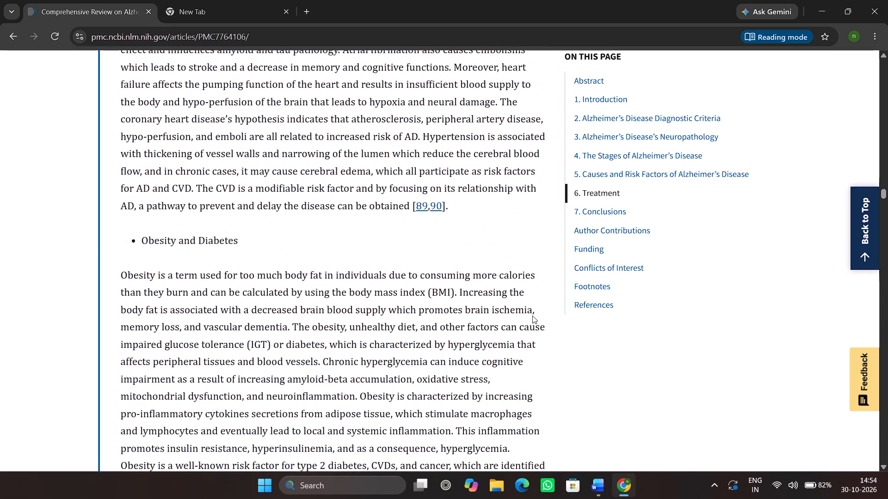
{"action": "scroll", "coordinate": [532, 316], "scroll_direction": "up", "scroll_amount": 1}
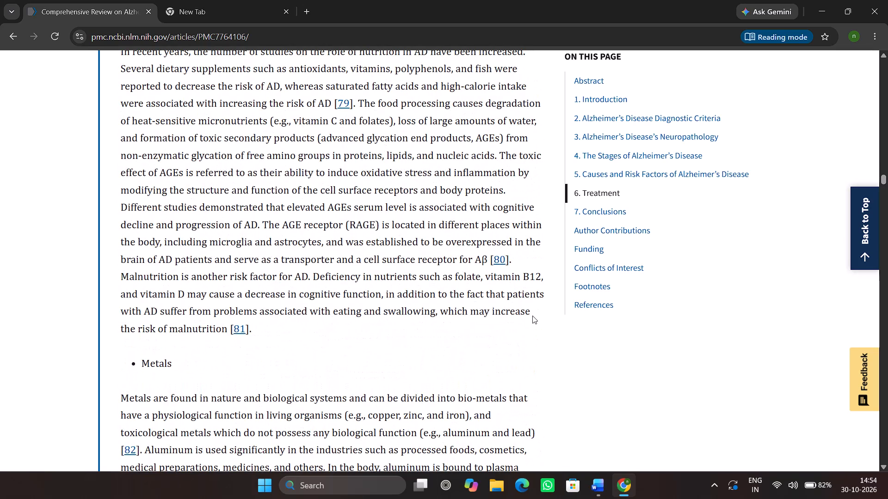
{"action": "scroll", "coordinate": [532, 316], "scroll_direction": "up", "scroll_amount": 4}
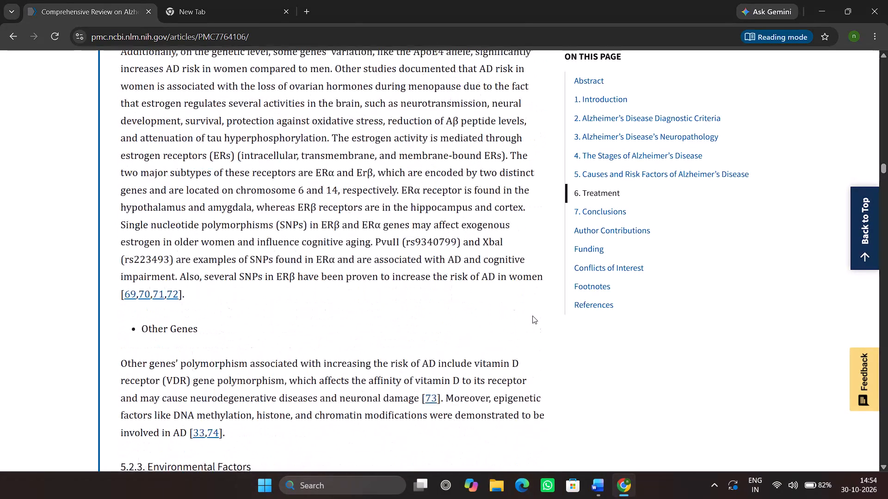
{"action": "scroll", "coordinate": [532, 316], "scroll_direction": "up", "scroll_amount": 7}
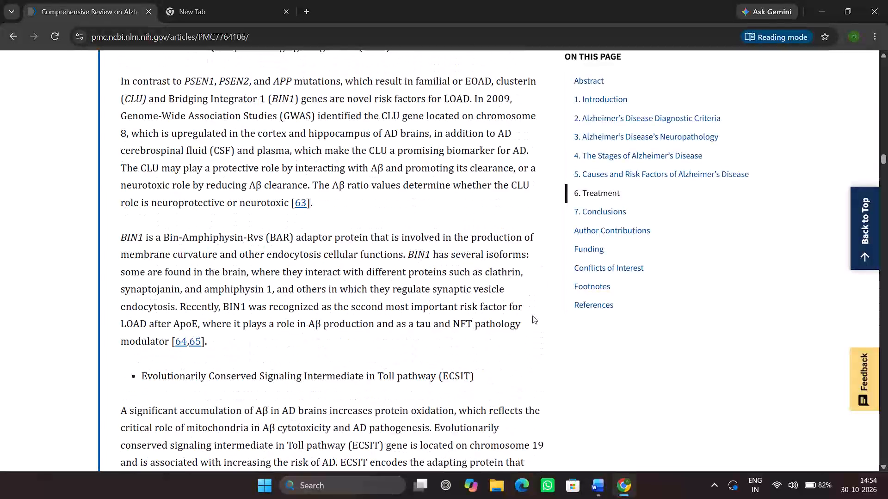
{"action": "scroll", "coordinate": [532, 316], "scroll_direction": "up", "scroll_amount": 5}
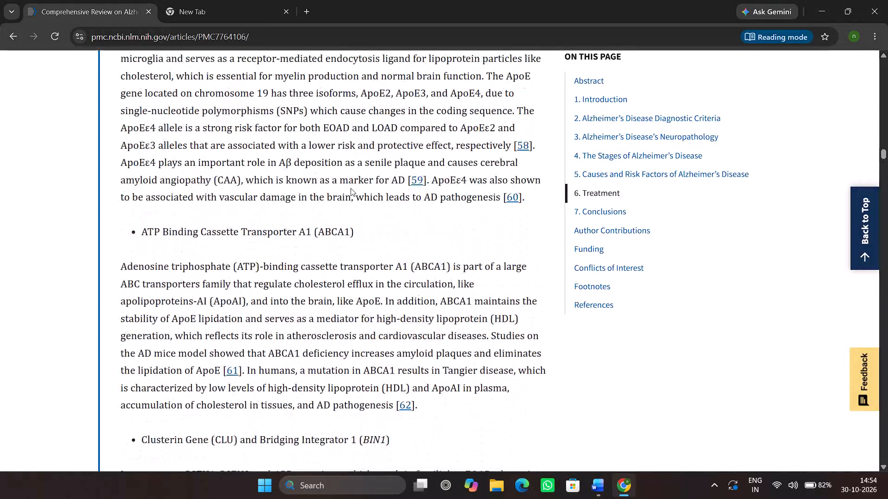
{"action": "scroll", "coordinate": [351, 188], "scroll_direction": "up", "scroll_amount": 6}
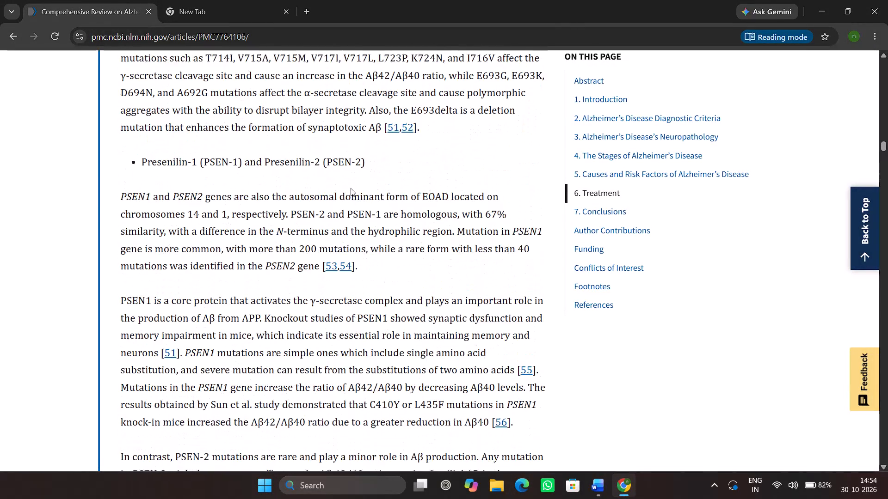
{"action": "scroll", "coordinate": [351, 188], "scroll_direction": "up", "scroll_amount": 3}
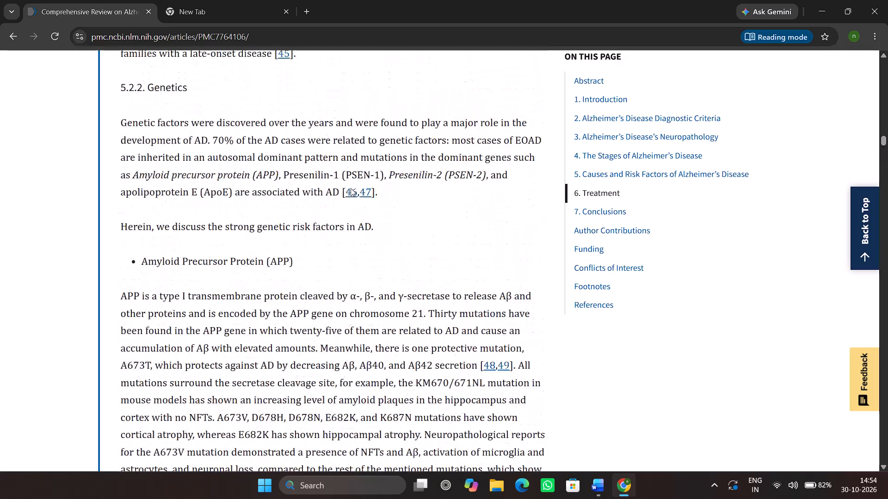
{"action": "scroll", "coordinate": [351, 188], "scroll_direction": "up", "scroll_amount": 7}
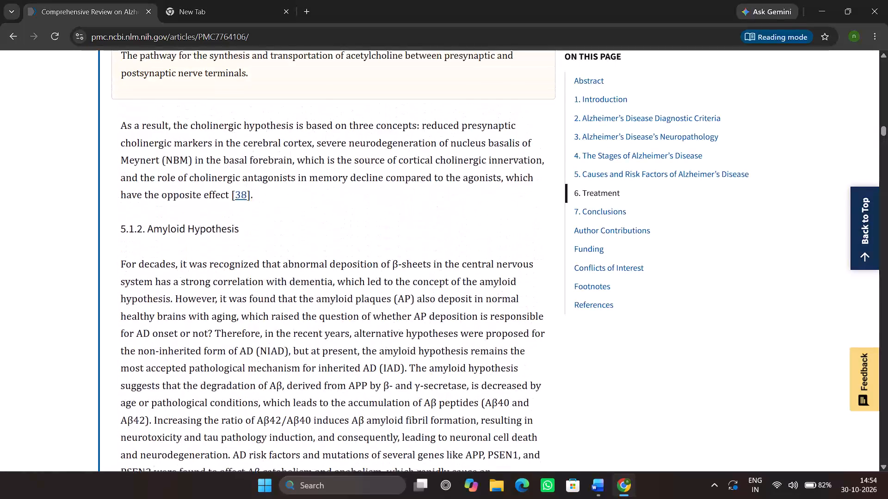
{"action": "scroll", "coordinate": [351, 188], "scroll_direction": "up", "scroll_amount": 1}
Examine the article's section 5.2 on Alzheimer's disease risk factors, covering aging, genetics, environmental factors, cardiovascular disease, and obesity and diabetes.
{"action": "scroll", "coordinate": [351, 188], "scroll_direction": "down", "scroll_amount": 2}
{"action": "scroll", "coordinate": [357, 115], "scroll_direction": "down", "scroll_amount": 1}
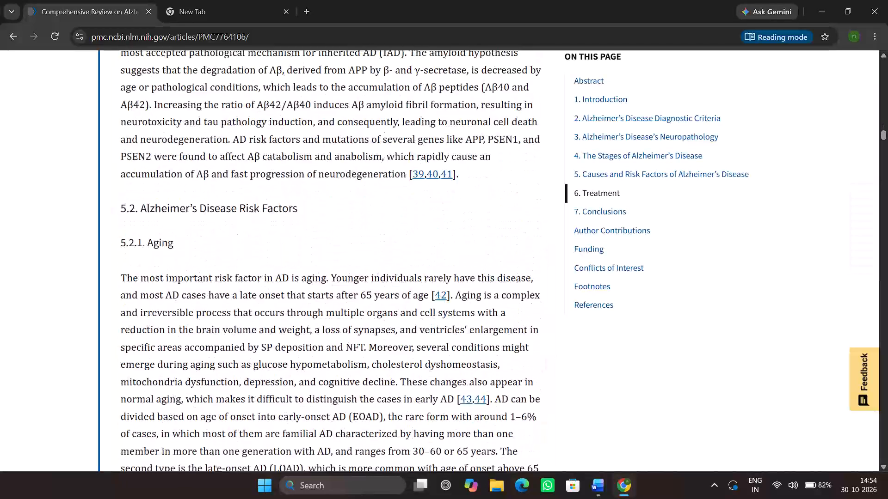
{"action": "scroll", "coordinate": [357, 115], "scroll_direction": "down", "scroll_amount": 7}
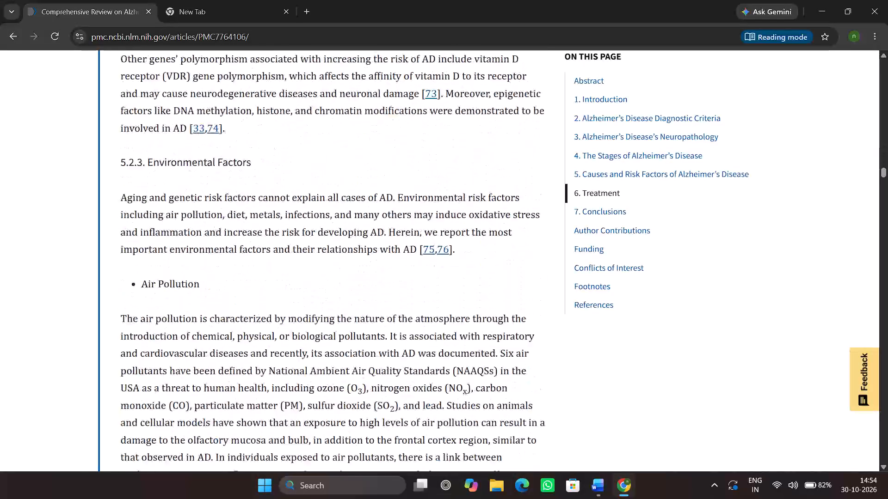
{"action": "scroll", "coordinate": [357, 115], "scroll_direction": "down", "scroll_amount": 1}
{"action": "scroll", "coordinate": [357, 115], "scroll_direction": "up", "scroll_amount": 6}
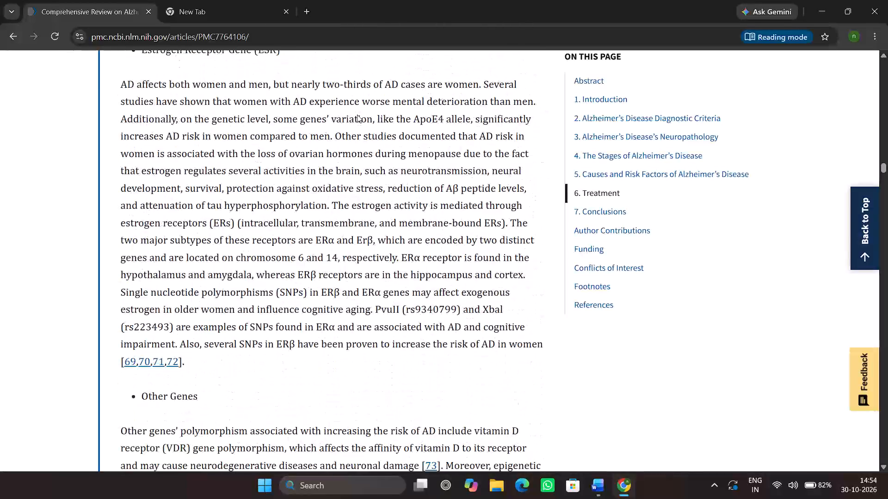
{"action": "scroll", "coordinate": [357, 115], "scroll_direction": "up", "scroll_amount": 5}
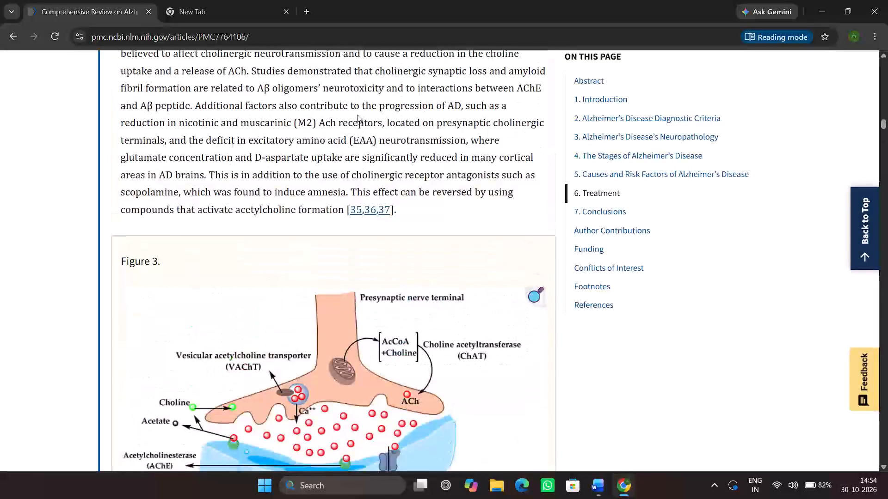
{"action": "scroll", "coordinate": [357, 115], "scroll_direction": "up", "scroll_amount": 1}
{"action": "scroll", "coordinate": [357, 115], "scroll_direction": "down", "scroll_amount": 2}
{"action": "scroll", "coordinate": [357, 115], "scroll_direction": "up", "scroll_amount": 1}
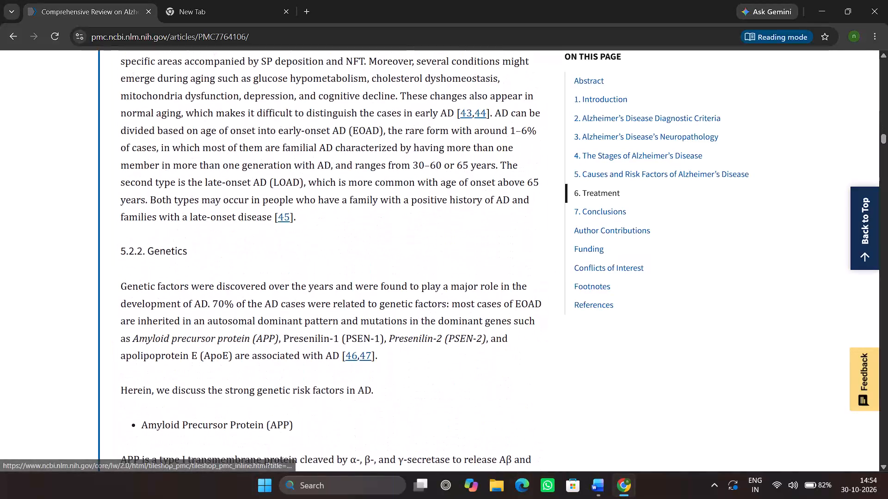
{"action": "scroll", "coordinate": [357, 115], "scroll_direction": "up", "scroll_amount": 3}
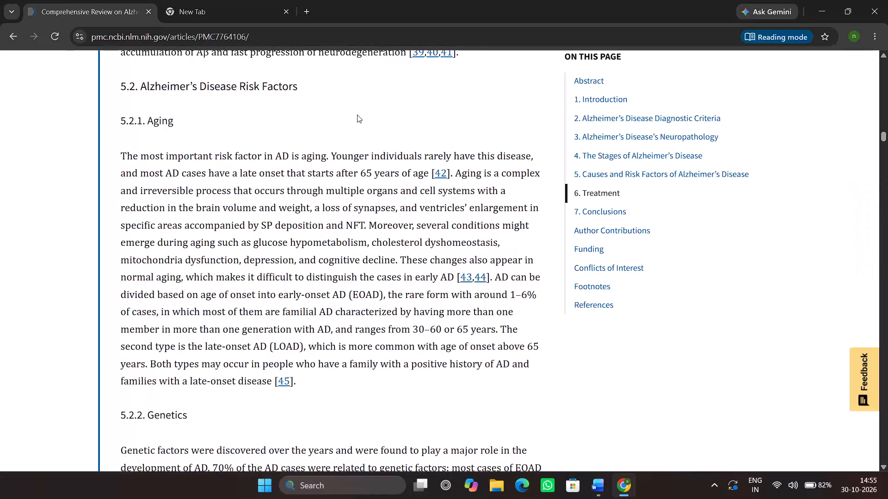
{"action": "scroll", "coordinate": [293, 142], "scroll_direction": "down", "scroll_amount": 1}
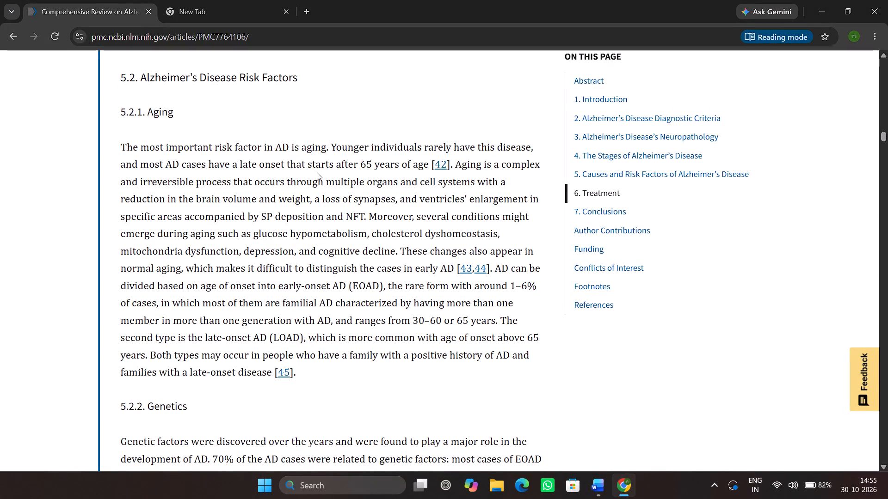
{"action": "scroll", "coordinate": [317, 172], "scroll_direction": "down", "scroll_amount": 1}
{"action": "scroll", "coordinate": [192, 108], "scroll_direction": "down", "scroll_amount": 1}
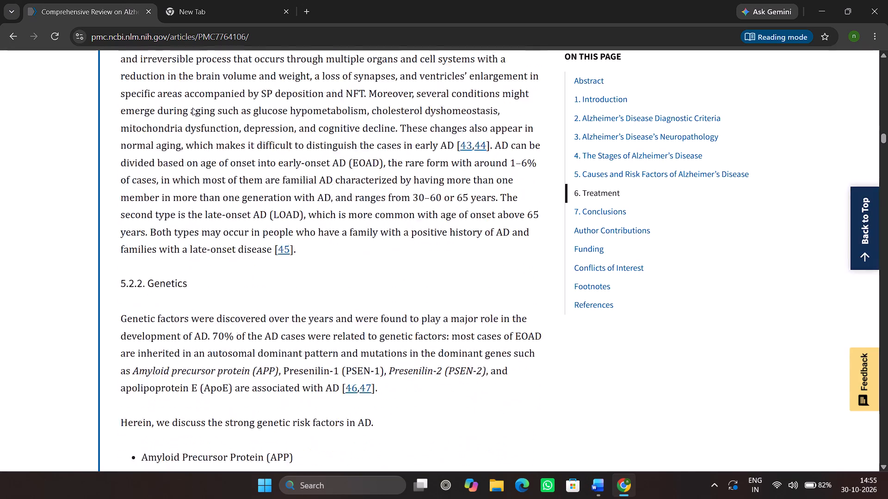
{"action": "scroll", "coordinate": [192, 108], "scroll_direction": "down", "scroll_amount": 1}
{"action": "scroll", "coordinate": [192, 108], "scroll_direction": "up", "scroll_amount": 3}
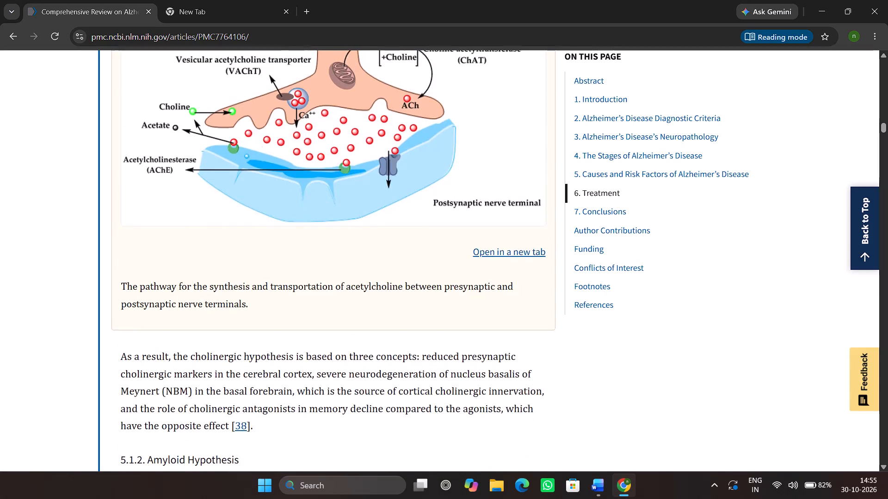
{"action": "scroll", "coordinate": [192, 108], "scroll_direction": "up", "scroll_amount": 2}
{"action": "scroll", "coordinate": [192, 108], "scroll_direction": "down", "scroll_amount": 8}
{"action": "scroll", "coordinate": [192, 108], "scroll_direction": "down", "scroll_amount": 13}
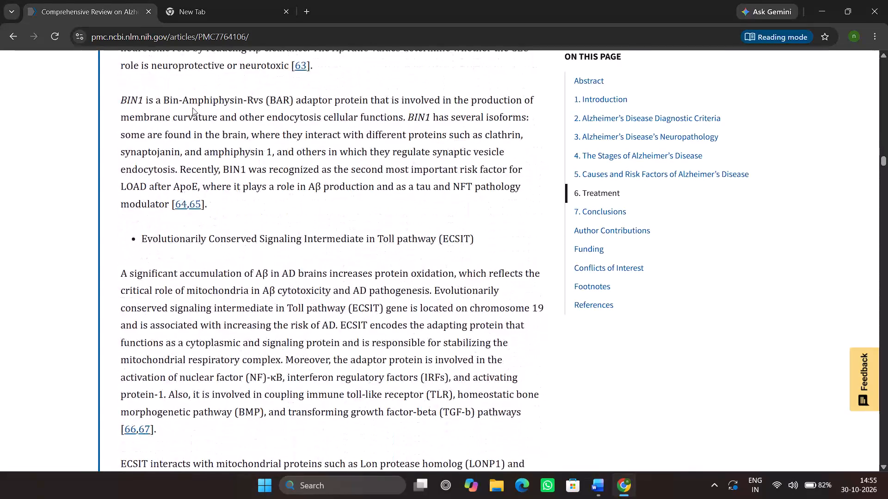
{"action": "scroll", "coordinate": [192, 108], "scroll_direction": "down", "scroll_amount": 11}
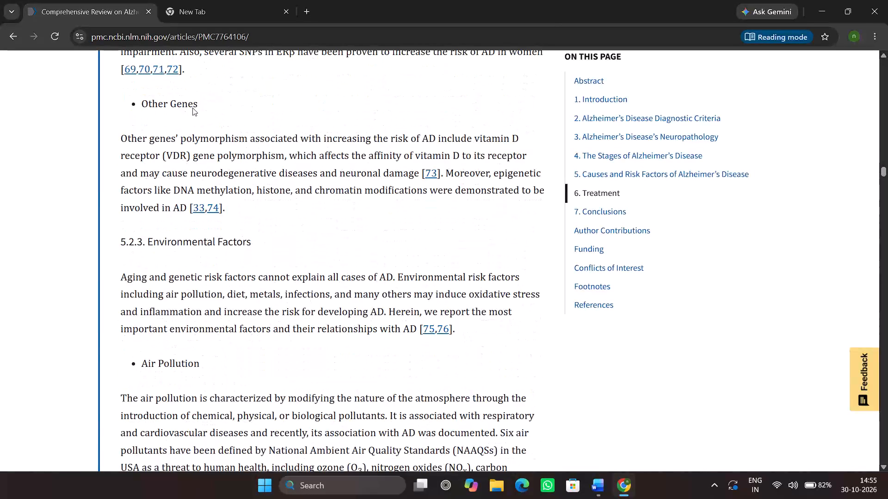
{"action": "scroll", "coordinate": [192, 108], "scroll_direction": "down", "scroll_amount": 10}
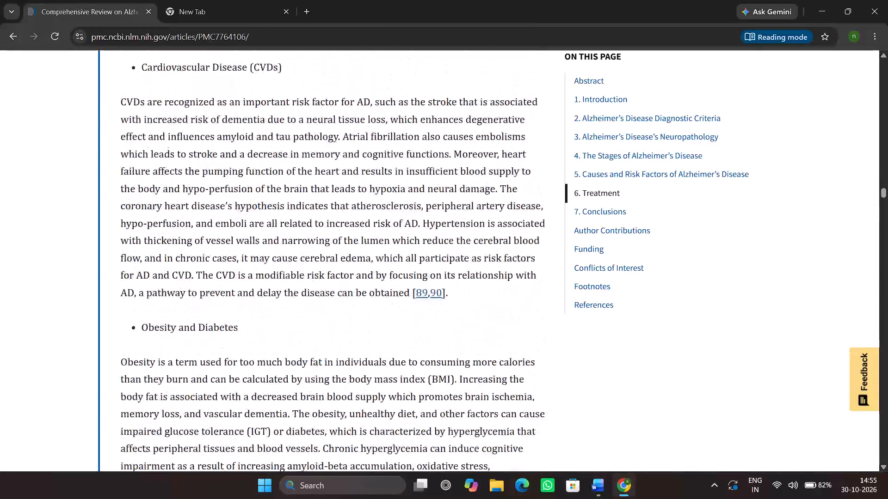
Copy the article text from heading 6.1 Symptomatic Treatment of AD through the 6.1.1 Cholinesterase Inhibitors paragraph and the Figure 4 label.
{"action": "scroll", "coordinate": [192, 108], "scroll_direction": "down", "scroll_amount": 8}
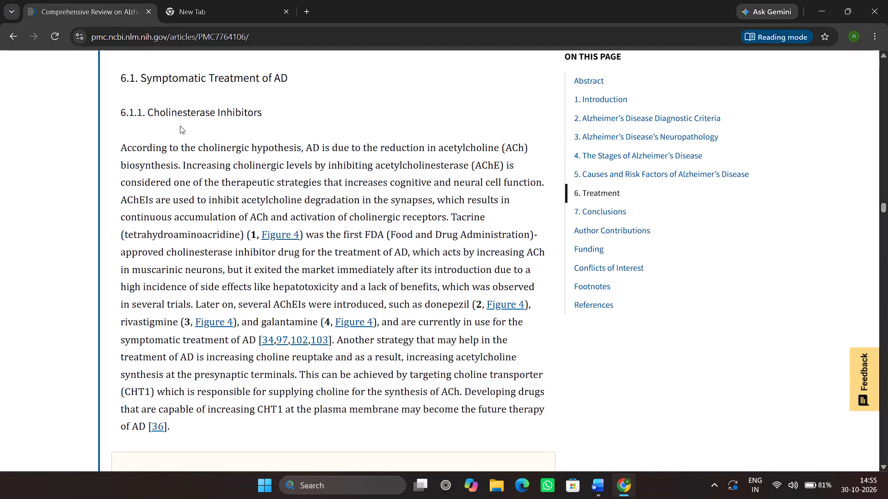
{"action": "scroll", "coordinate": [180, 126], "scroll_direction": "down", "scroll_amount": 1}
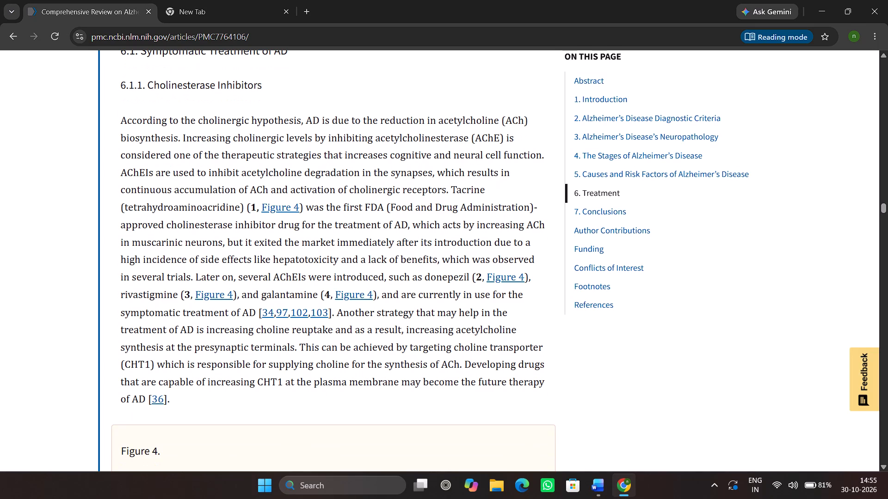
{"action": "scroll", "coordinate": [125, 104], "scroll_direction": "up", "scroll_amount": 1}
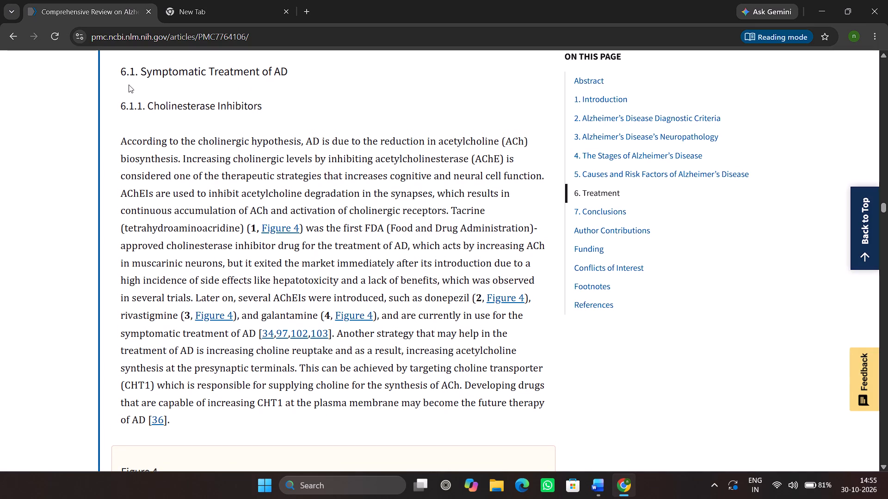
{"action": "left_click_drag", "start_coordinate": [122, 67], "coordinate": [248, 342]}
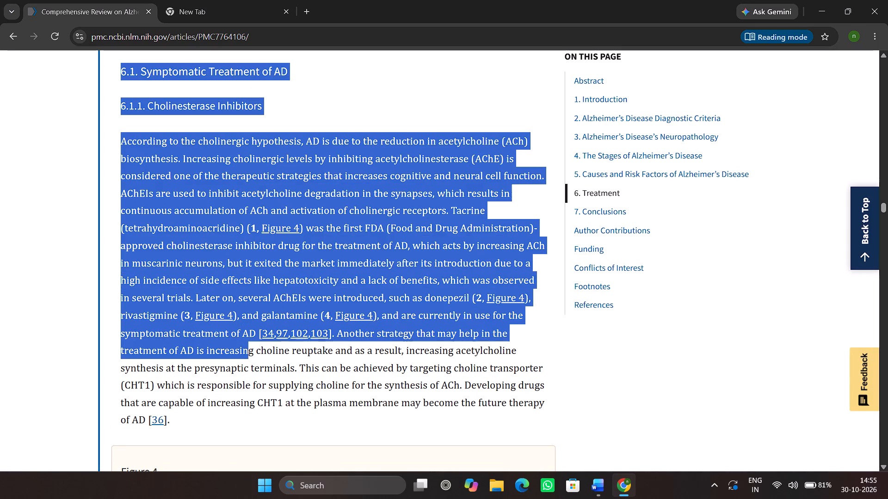
{"action": "left_click_drag", "start_coordinate": [248, 342], "coordinate": [267, 439]}
{"action": "scroll", "coordinate": [267, 438], "scroll_direction": "down", "scroll_amount": 1}
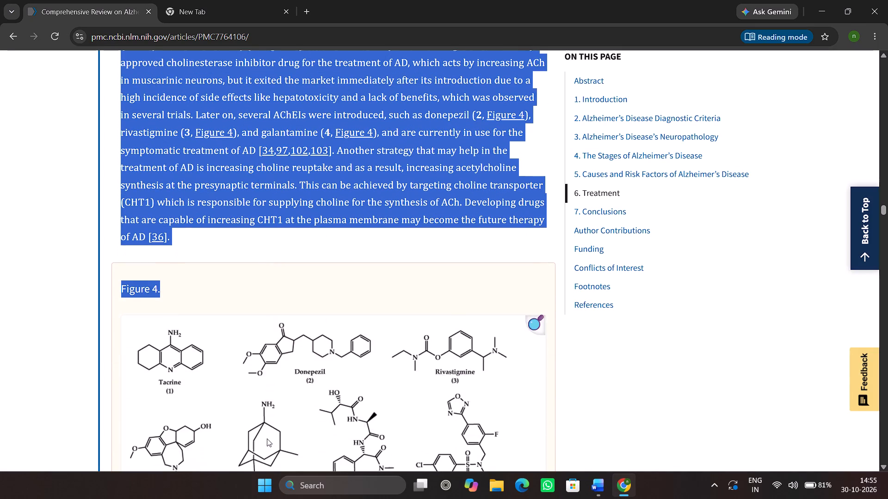
{"action": "scroll", "coordinate": [267, 438], "scroll_direction": "down", "scroll_amount": 1}
{"action": "key", "text": "ctrl+c"}
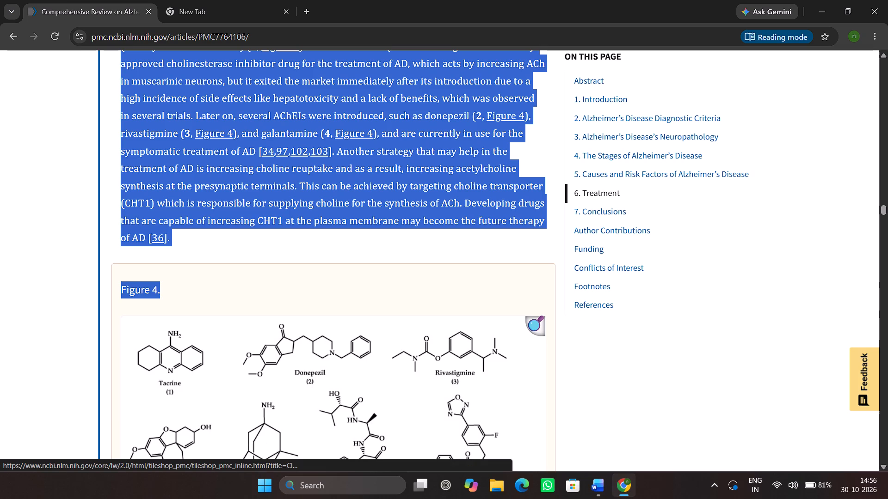
Switch to the Word document and paste the copied treatment text at the end of the first paragraph.
{"action": "left_click", "coordinate": [395, 277]}
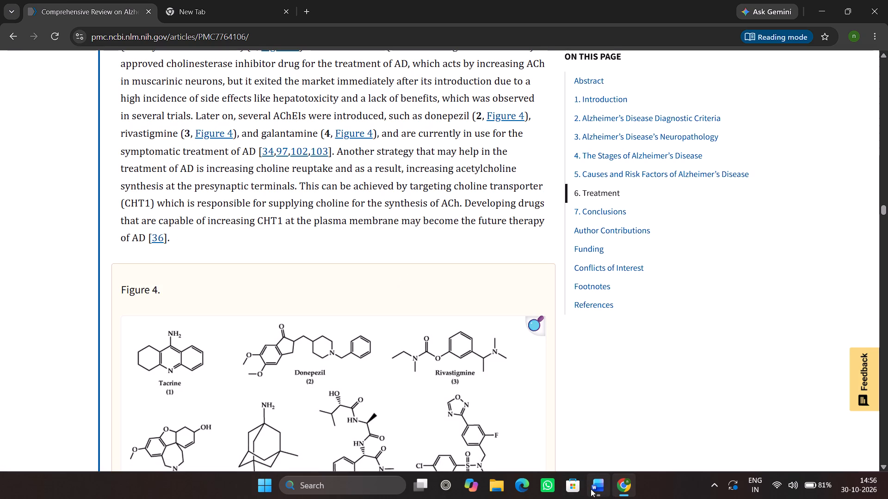
{"action": "left_click", "coordinate": [588, 423]}
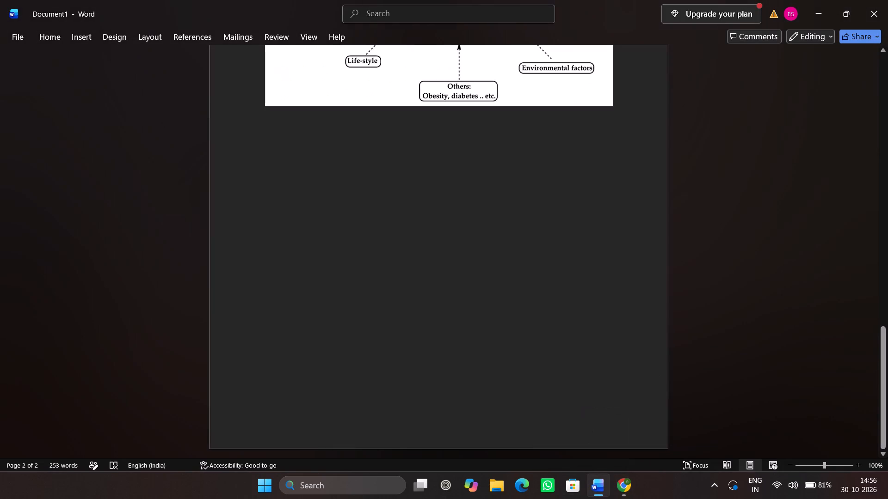
{"action": "key", "text": "ctrl+v"}
Delete the text below the pasted treatment paragraph, from the Figure 4 label through diagnostic criteria item 2].
{"action": "scroll", "coordinate": [332, 147], "scroll_direction": "up", "scroll_amount": 1}
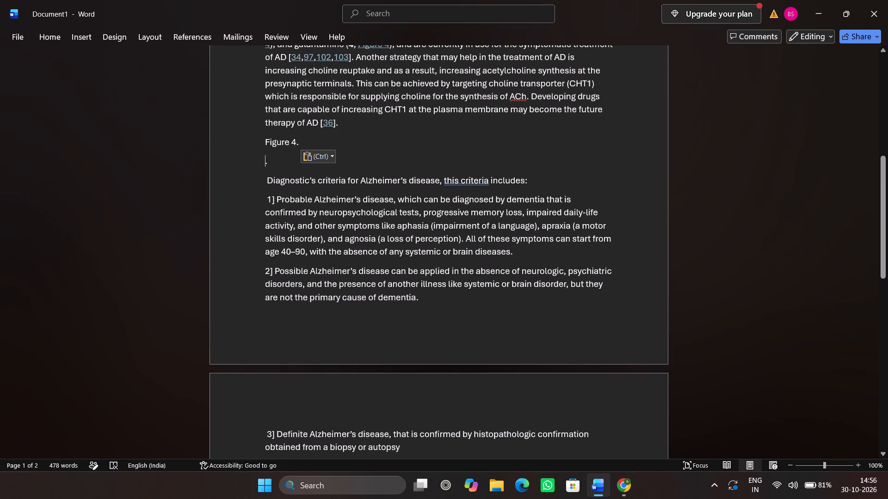
{"action": "left_click_drag", "start_coordinate": [264, 139], "coordinate": [406, 323]}
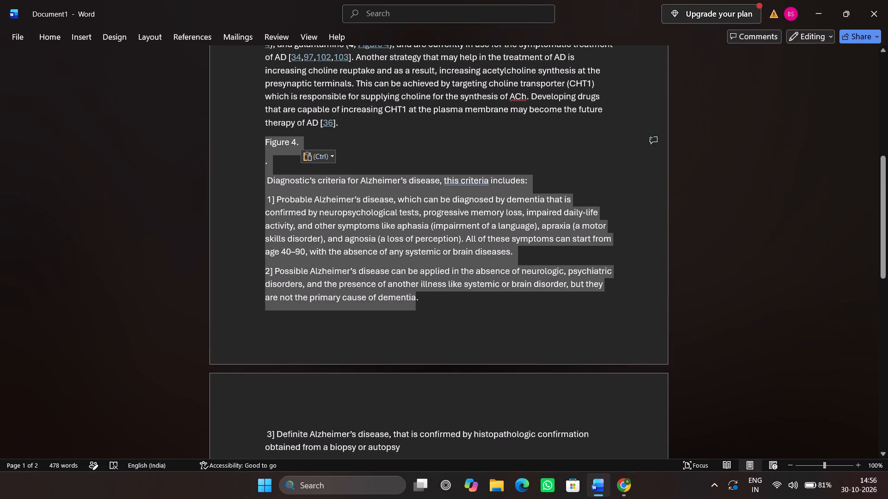
{"action": "left_click_drag", "start_coordinate": [406, 323], "coordinate": [414, 332]}
{"action": "key", "text": "BackSpace"}
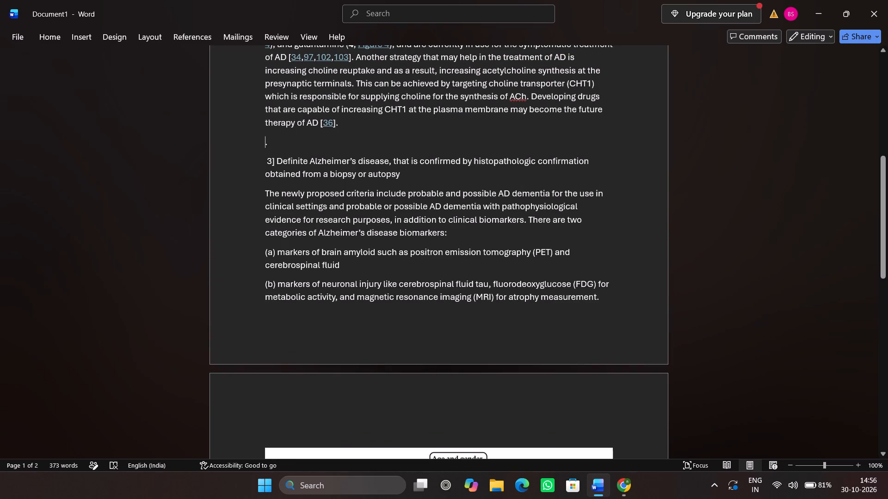
Delete the remaining diagnostic-criteria text below the treatment paragraph, from item 3] through biomarker item (b), along with the stray period.
{"action": "left_click_drag", "start_coordinate": [261, 147], "coordinate": [541, 368]}
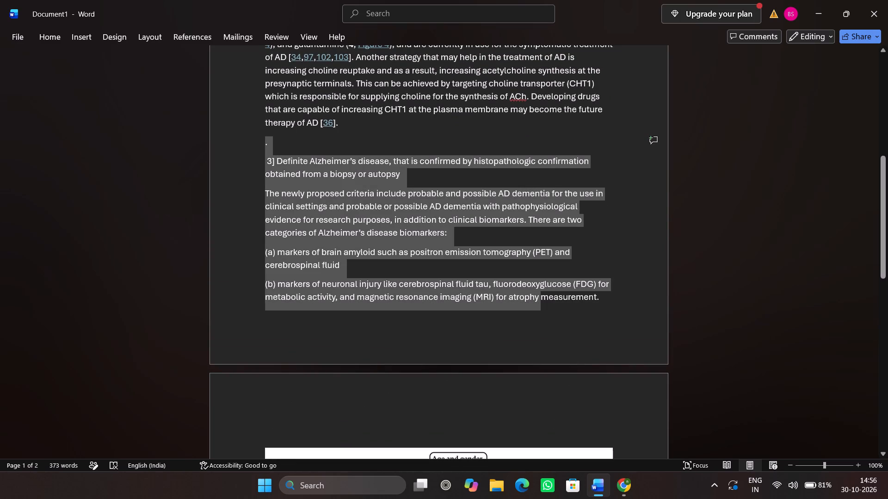
{"action": "left_click_drag", "start_coordinate": [541, 368], "coordinate": [567, 353]}
{"action": "key", "text": "BackSpace"}
{"action": "scroll", "coordinate": [567, 353], "scroll_direction": "up", "scroll_amount": 3}
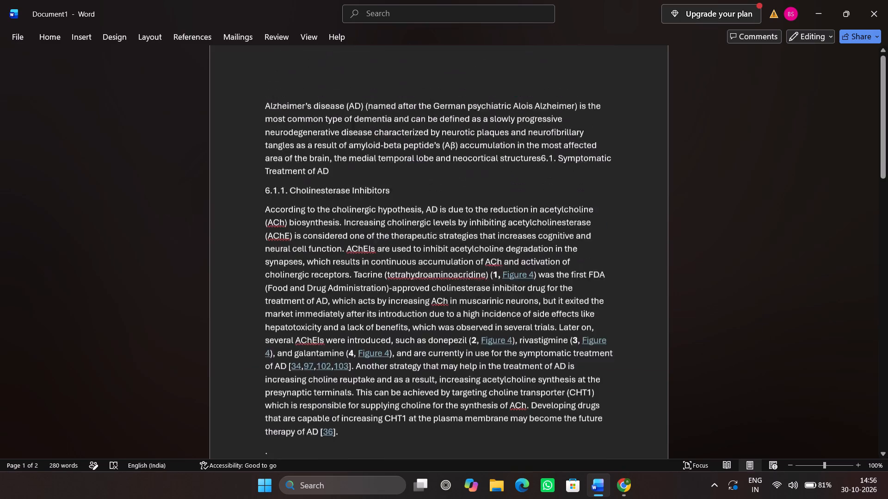
{"action": "scroll", "coordinate": [567, 353], "scroll_direction": "up", "scroll_amount": 4}
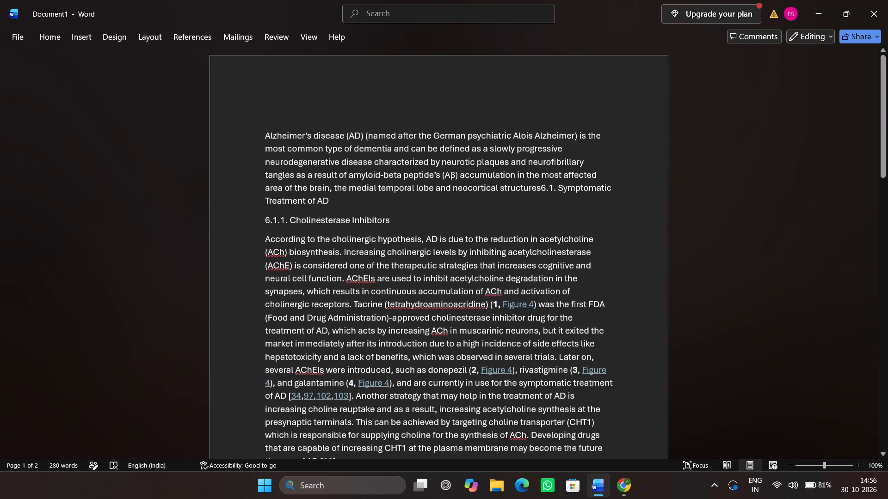
{"action": "scroll", "coordinate": [567, 353], "scroll_direction": "up", "scroll_amount": 1}
{"action": "scroll", "coordinate": [567, 353], "scroll_direction": "down", "scroll_amount": 1}
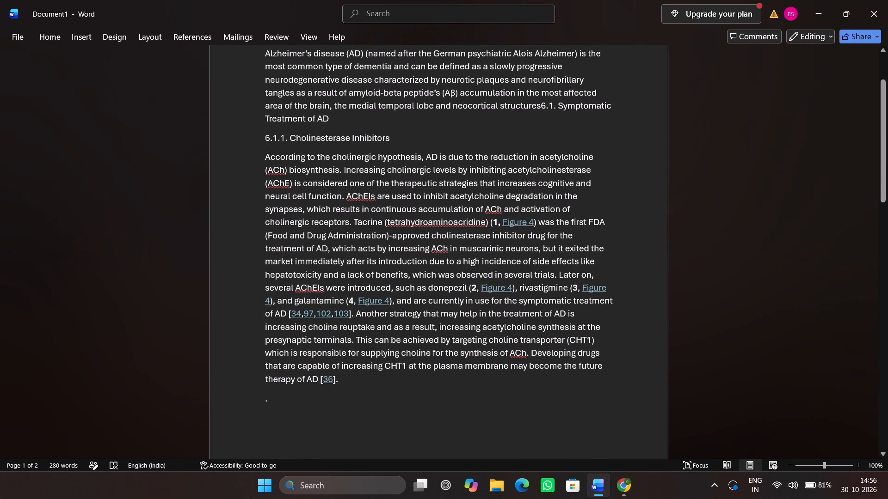
{"action": "left_click", "coordinate": [268, 399]}
{"action": "key", "text": "BackSpace"}
Switch to the review article in Chrome and go to the Donepezil entry below the Figure 4 caption.
{"action": "scroll", "coordinate": [268, 399], "scroll_direction": "down", "scroll_amount": 4}
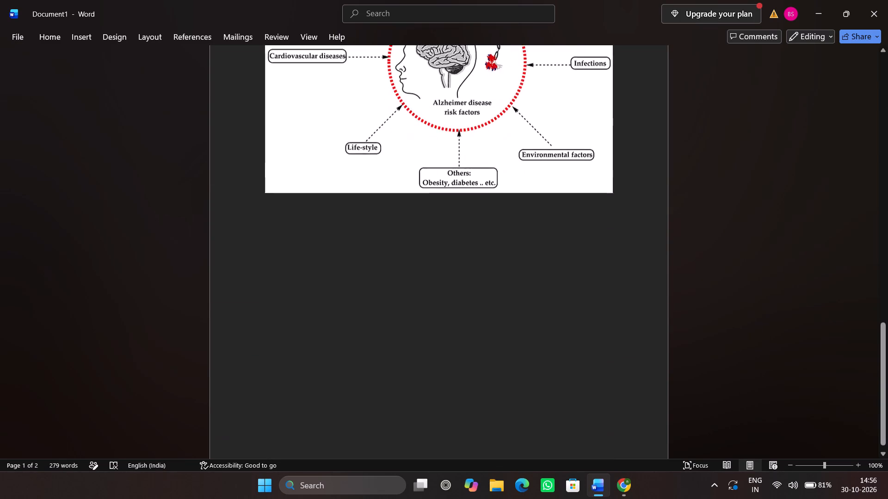
{"action": "scroll", "coordinate": [268, 399], "scroll_direction": "down", "scroll_amount": 5}
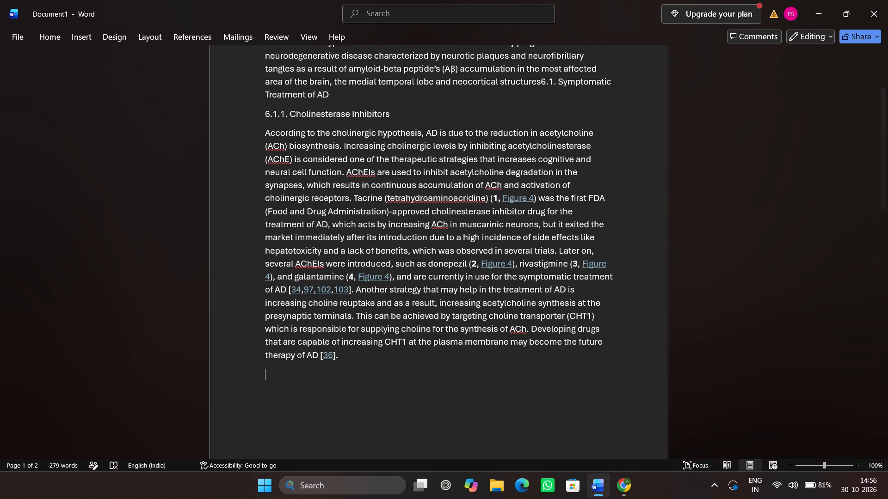
{"action": "scroll", "coordinate": [228, 183], "scroll_direction": "down", "scroll_amount": 1}
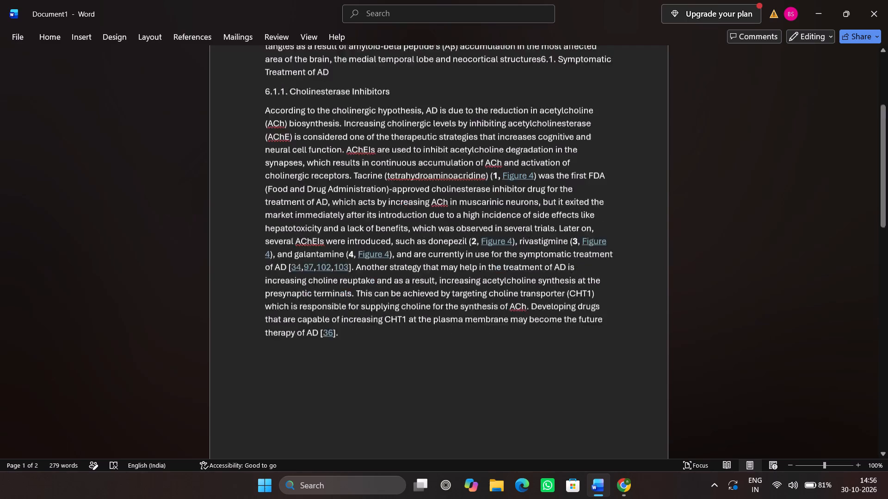
{"action": "scroll", "coordinate": [228, 183], "scroll_direction": "down", "scroll_amount": 1}
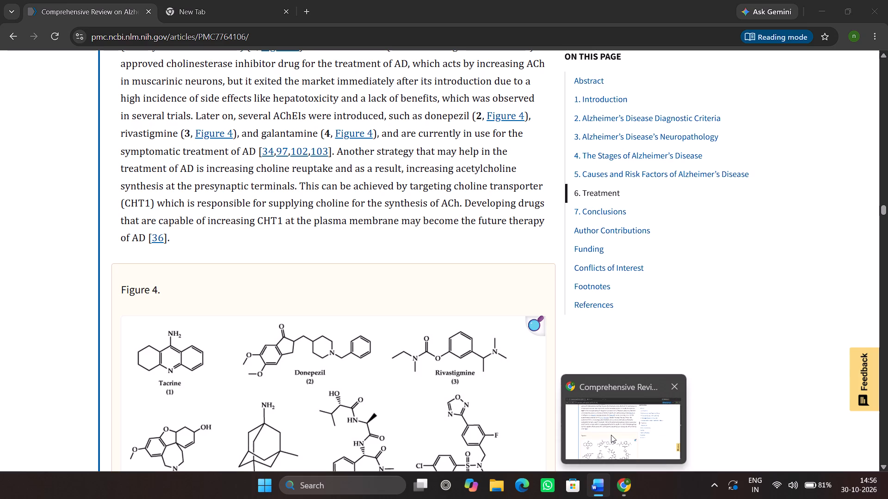
{"action": "left_click", "coordinate": [611, 435]}
{"action": "scroll", "coordinate": [427, 303], "scroll_direction": "up", "scroll_amount": 1}
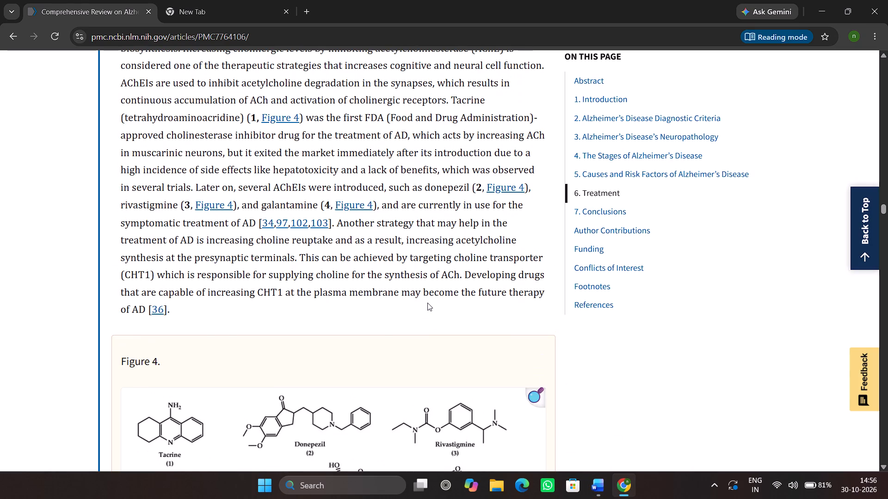
{"action": "scroll", "coordinate": [427, 303], "scroll_direction": "up", "scroll_amount": 2}
{"action": "scroll", "coordinate": [427, 303], "scroll_direction": "down", "scroll_amount": 4}
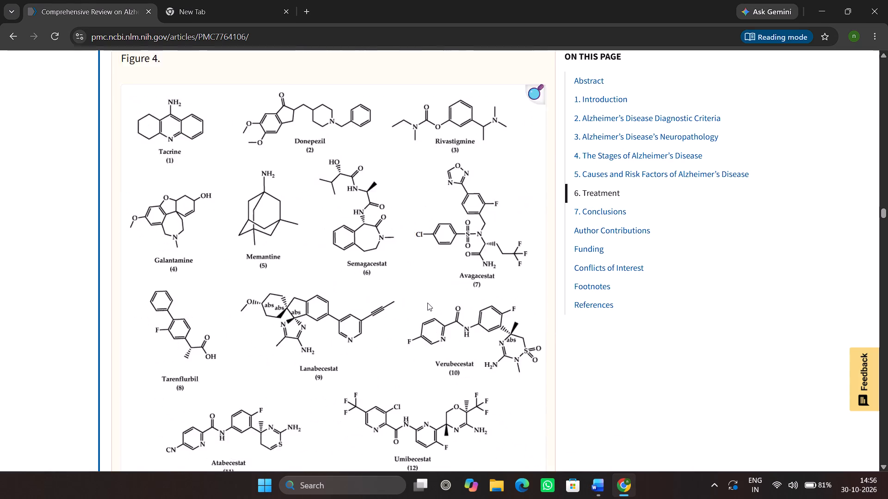
{"action": "scroll", "coordinate": [427, 303], "scroll_direction": "down", "scroll_amount": 7}
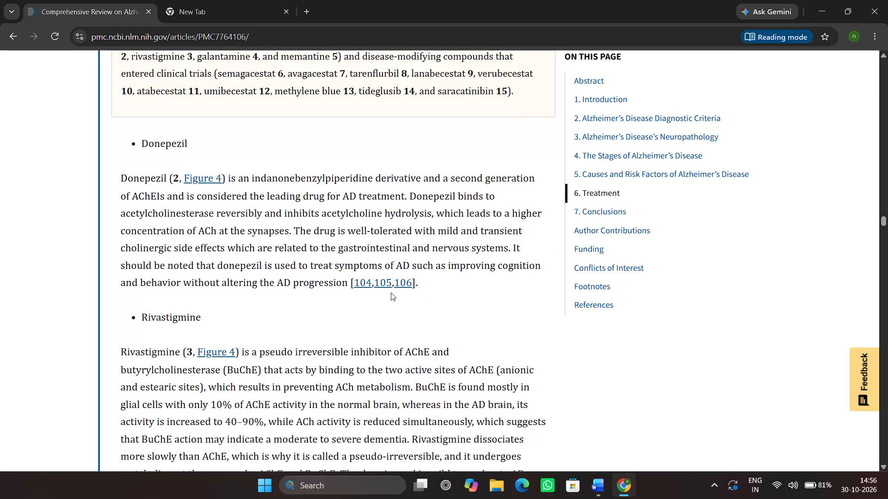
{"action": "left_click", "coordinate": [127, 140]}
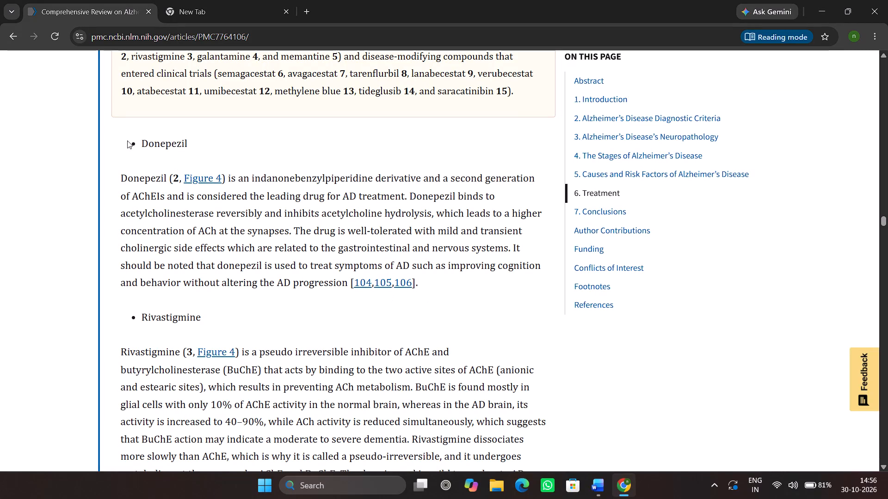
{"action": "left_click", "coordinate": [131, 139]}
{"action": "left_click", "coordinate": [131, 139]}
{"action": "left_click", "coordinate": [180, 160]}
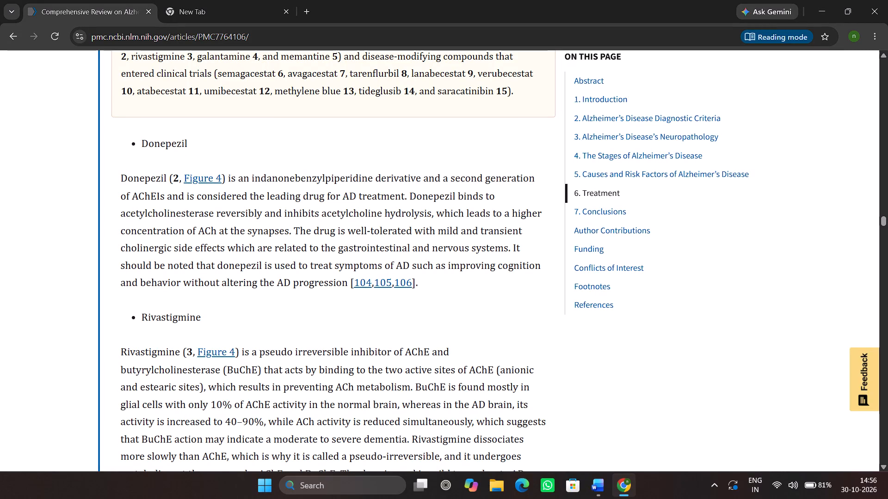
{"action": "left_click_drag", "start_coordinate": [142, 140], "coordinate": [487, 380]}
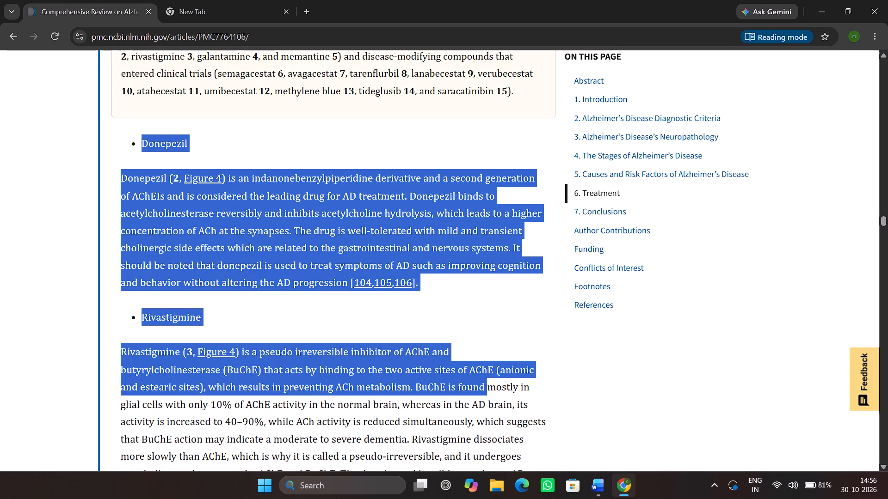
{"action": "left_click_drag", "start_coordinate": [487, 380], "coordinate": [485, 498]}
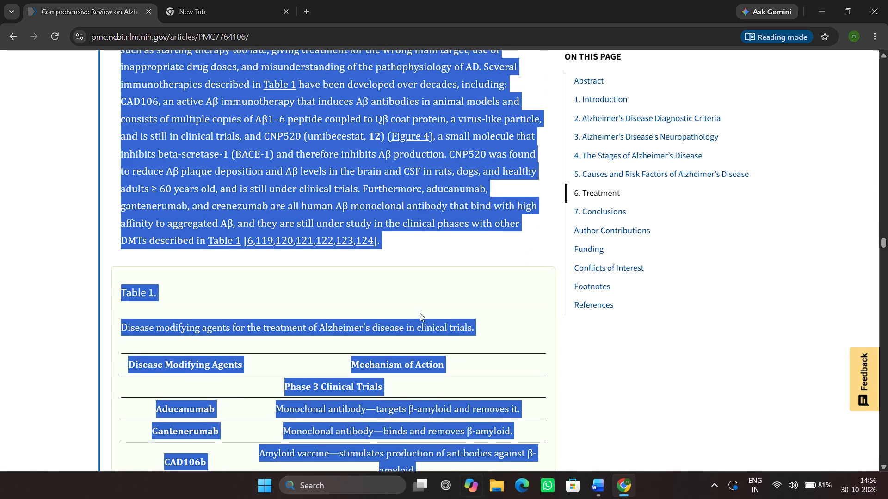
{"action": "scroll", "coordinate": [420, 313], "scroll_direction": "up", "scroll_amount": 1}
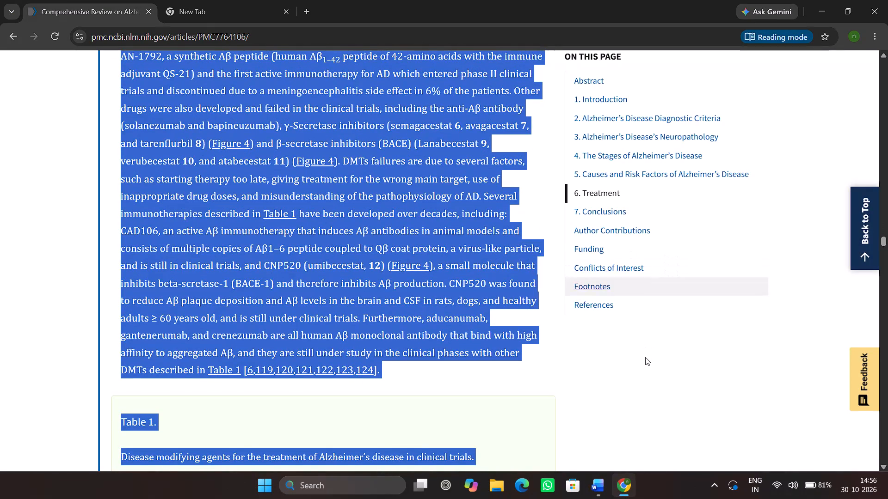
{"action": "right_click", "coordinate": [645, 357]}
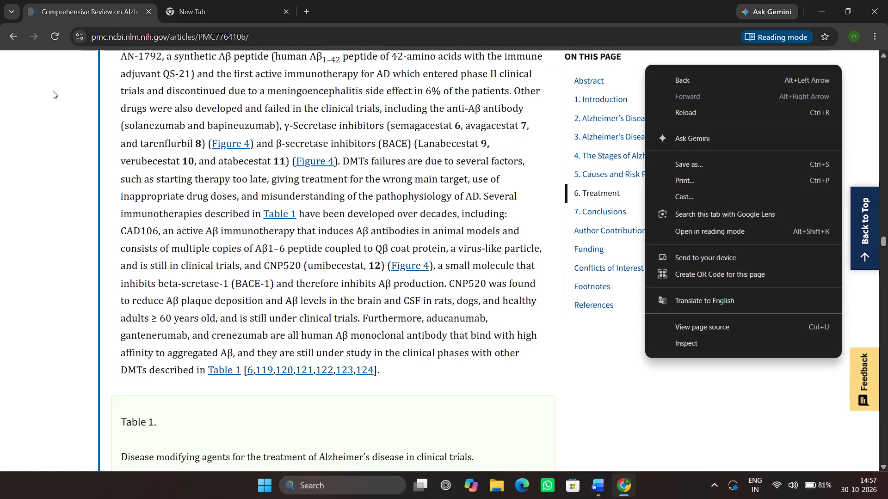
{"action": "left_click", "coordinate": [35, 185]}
Copy the Donepezil heading and its full paragraph, ending with references 104, 105 and 106.
{"action": "scroll", "coordinate": [35, 185], "scroll_direction": "up", "scroll_amount": 7}
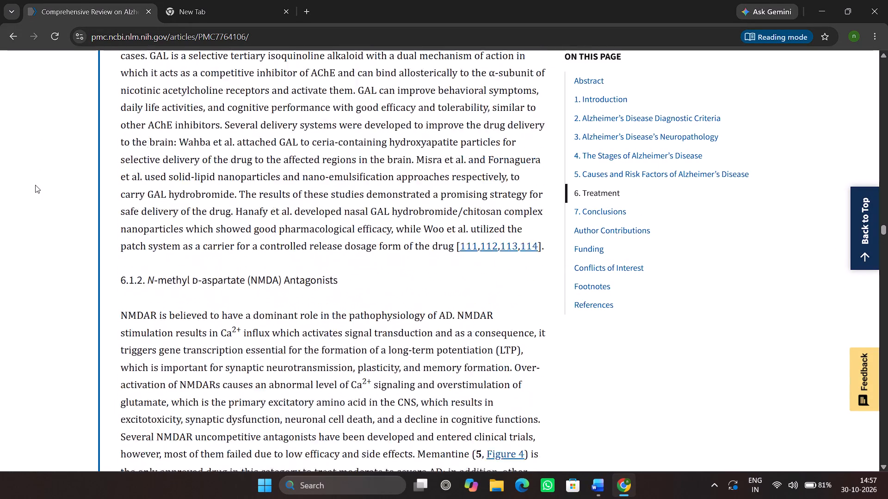
{"action": "scroll", "coordinate": [35, 185], "scroll_direction": "up", "scroll_amount": 2}
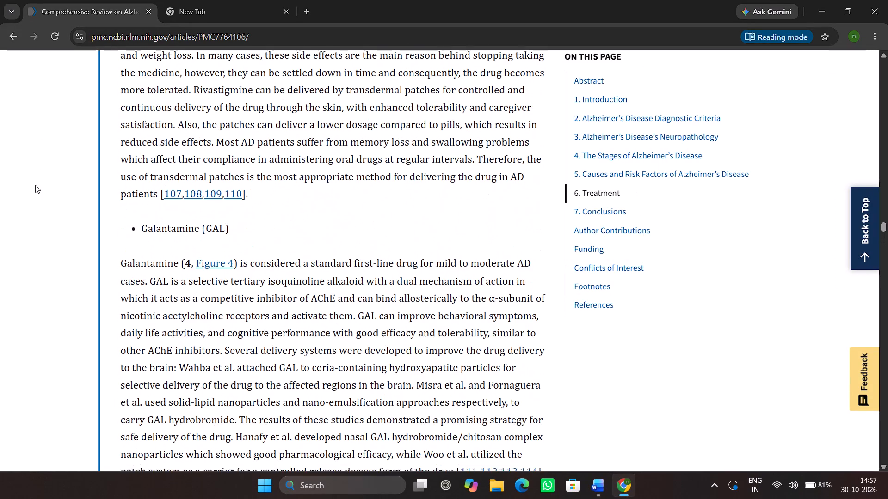
{"action": "scroll", "coordinate": [35, 185], "scroll_direction": "up", "scroll_amount": 2}
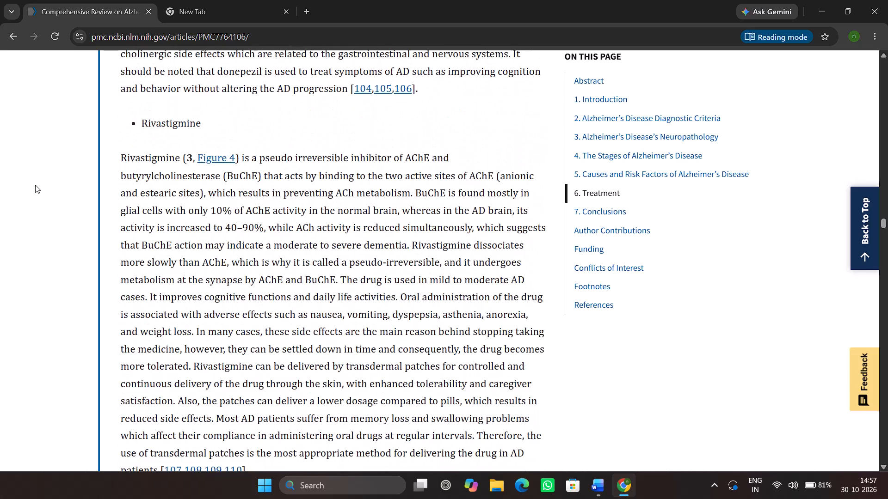
{"action": "scroll", "coordinate": [35, 185], "scroll_direction": "up", "scroll_amount": 8}
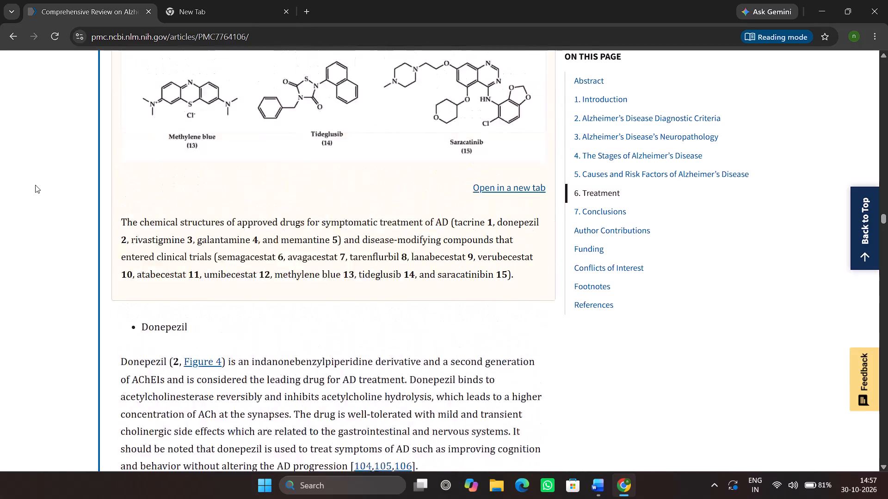
{"action": "scroll", "coordinate": [35, 185], "scroll_direction": "up", "scroll_amount": 5}
{"action": "scroll", "coordinate": [35, 185], "scroll_direction": "down", "scroll_amount": 1}
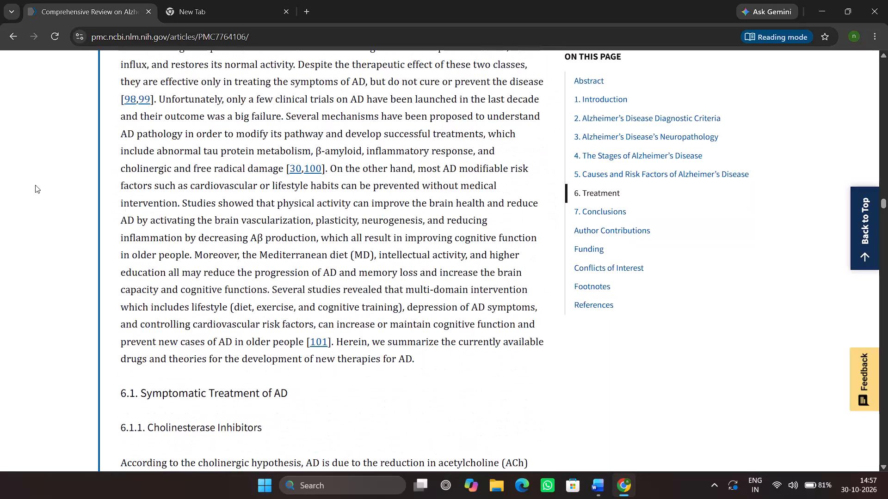
{"action": "scroll", "coordinate": [35, 185], "scroll_direction": "down", "scroll_amount": 8}
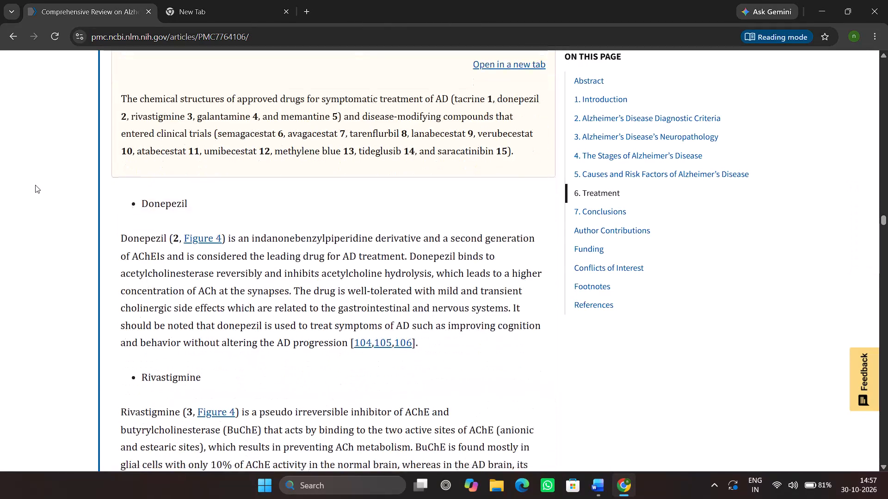
{"action": "scroll", "coordinate": [35, 185], "scroll_direction": "down", "scroll_amount": 1}
{"action": "left_click_drag", "start_coordinate": [143, 181], "coordinate": [436, 317]}
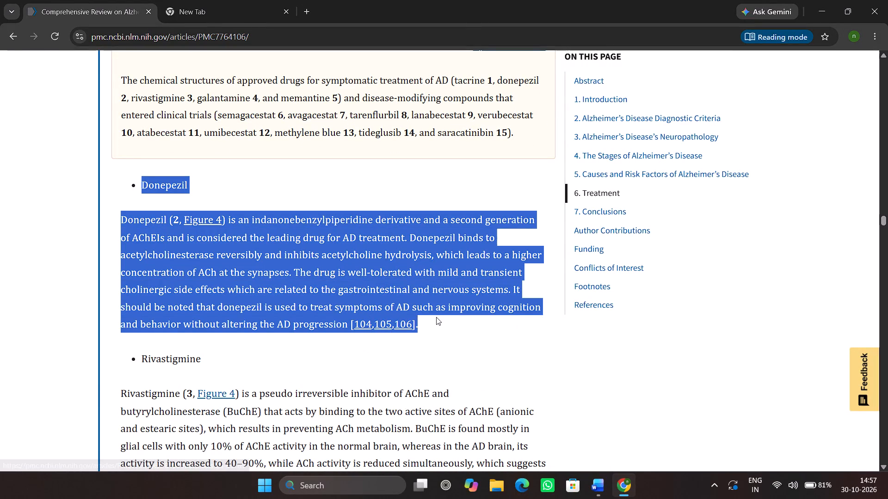
{"action": "key", "text": "ctrl+c"}
{"action": "left_click", "coordinate": [643, 413]}
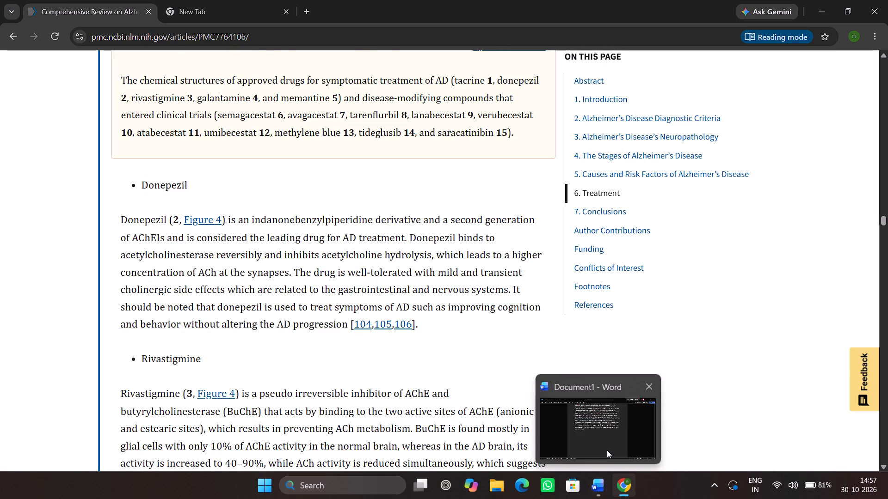
Switch to the Word document and paste the Donepezil text two lines below the end of the Cholinesterase Inhibitors paragraph.
{"action": "left_click", "coordinate": [607, 450]}
{"action": "left_click", "coordinate": [359, 242]}
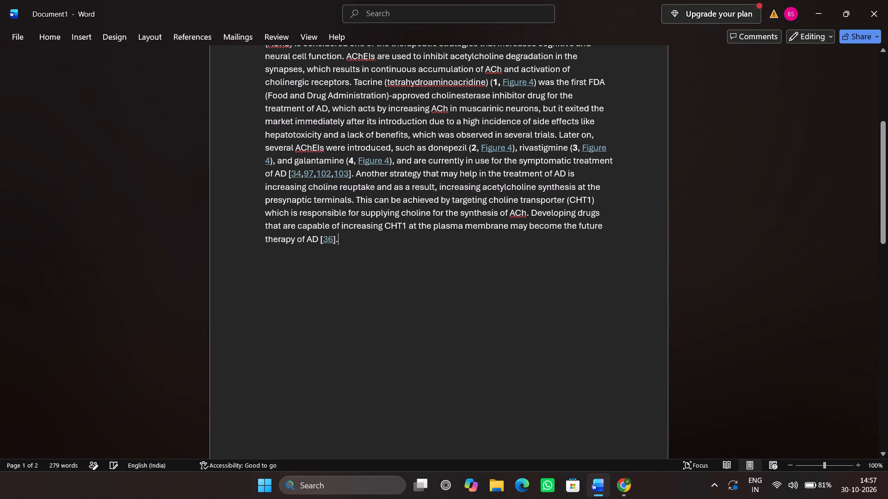
{"action": "key", "text": "Return"}
{"action": "key", "text": "Return"}
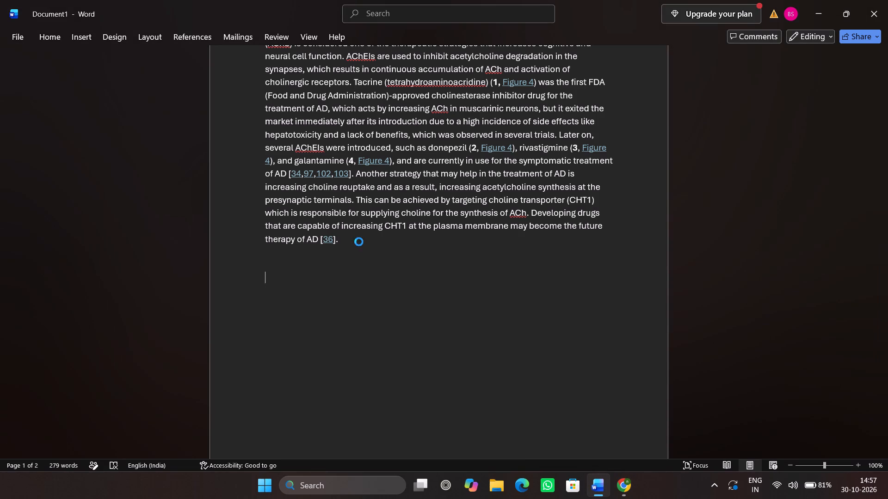
{"action": "key", "text": "ctrl+v"}
{"action": "scroll", "coordinate": [381, 314], "scroll_direction": "down", "scroll_amount": 1}
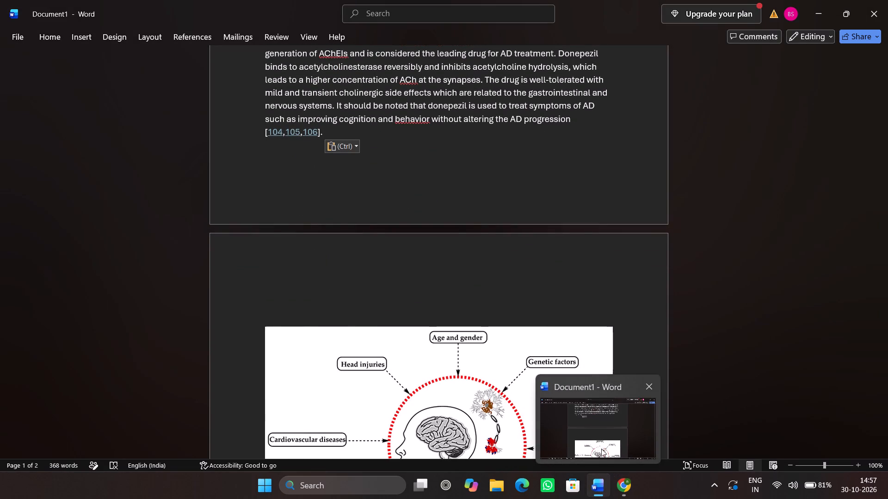
{"action": "left_click", "coordinate": [602, 430]}
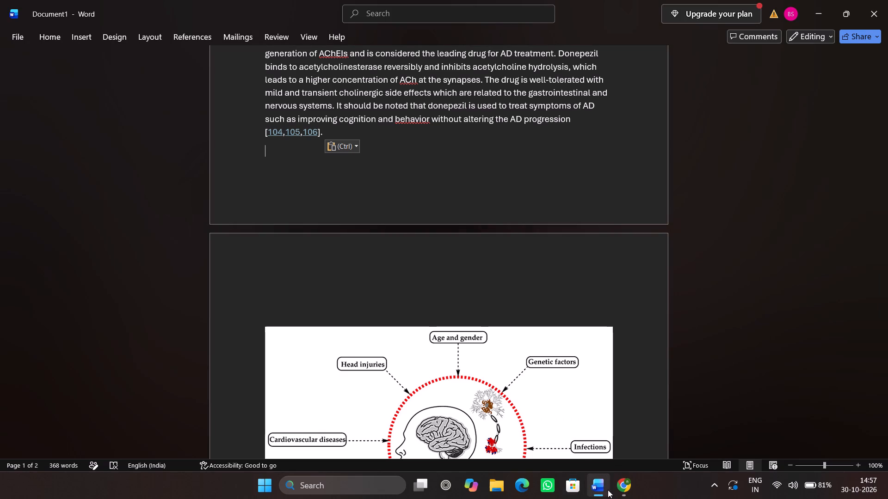
Switch to the review article in Chrome and go to the Rivastigmine entry below the Donepezil paragraph.
{"action": "left_click", "coordinate": [609, 404]}
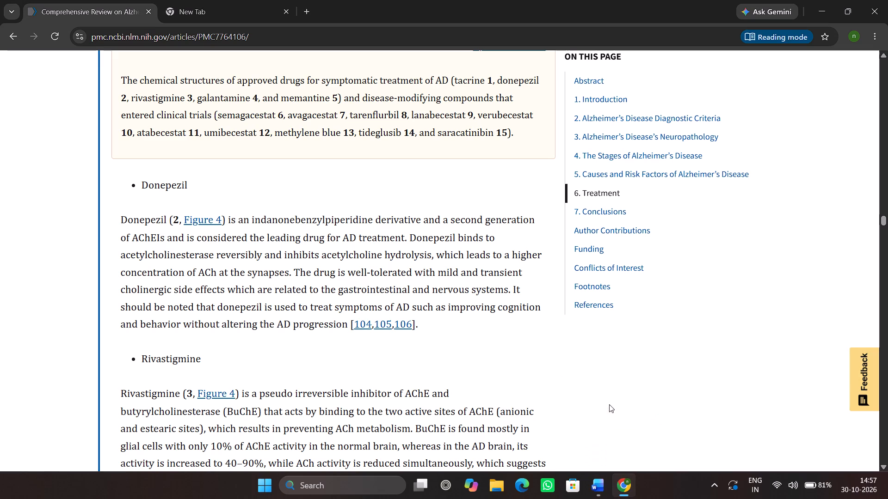
{"action": "scroll", "coordinate": [525, 332], "scroll_direction": "down", "scroll_amount": 10}
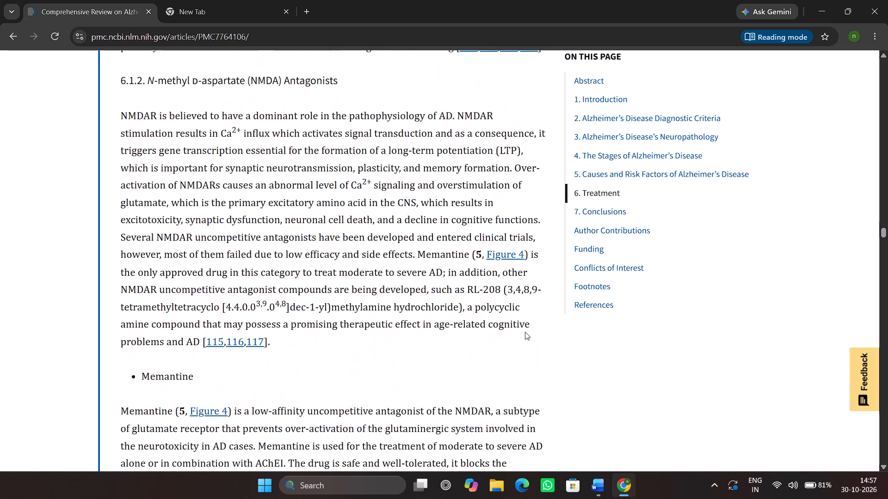
{"action": "scroll", "coordinate": [525, 332], "scroll_direction": "down", "scroll_amount": 3}
{"action": "scroll", "coordinate": [525, 332], "scroll_direction": "up", "scroll_amount": 1}
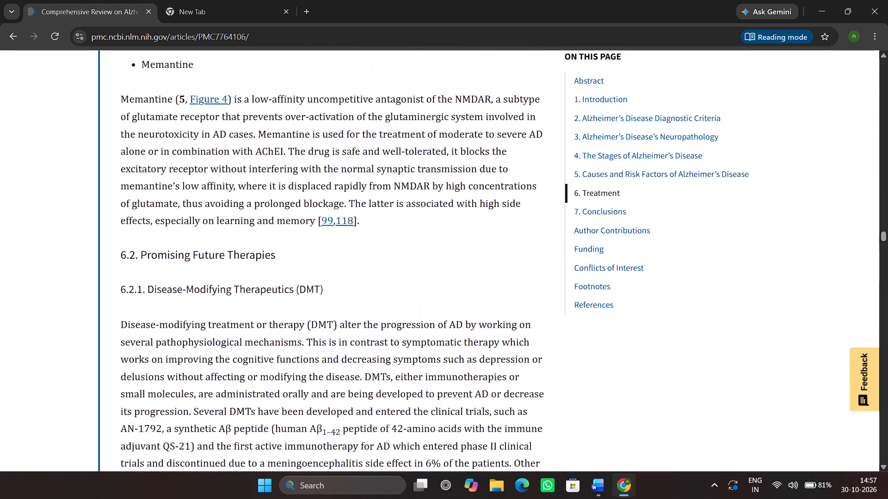
{"action": "scroll", "coordinate": [525, 332], "scroll_direction": "up", "scroll_amount": 7}
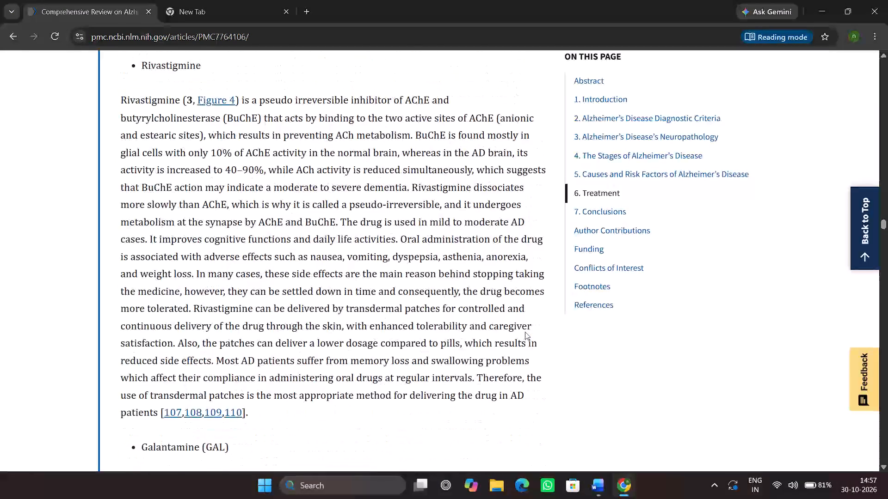
{"action": "scroll", "coordinate": [525, 332], "scroll_direction": "up", "scroll_amount": 3}
{"action": "scroll", "coordinate": [525, 332], "scroll_direction": "down", "scroll_amount": 1}
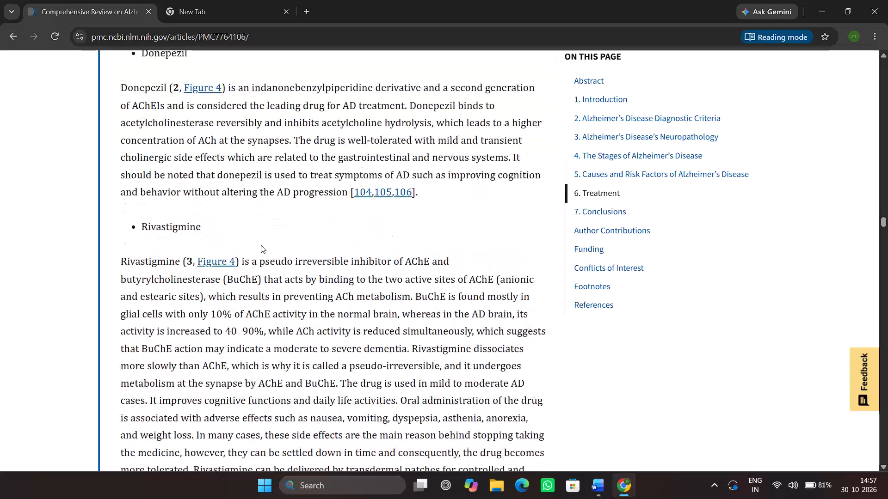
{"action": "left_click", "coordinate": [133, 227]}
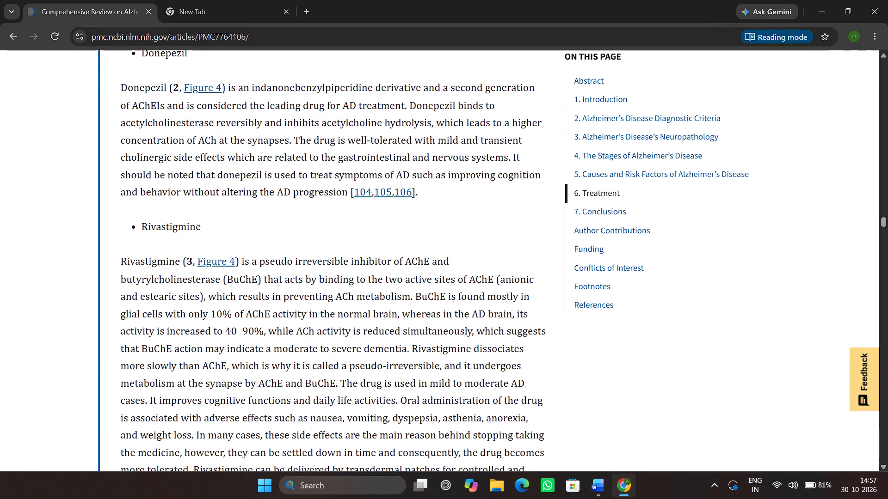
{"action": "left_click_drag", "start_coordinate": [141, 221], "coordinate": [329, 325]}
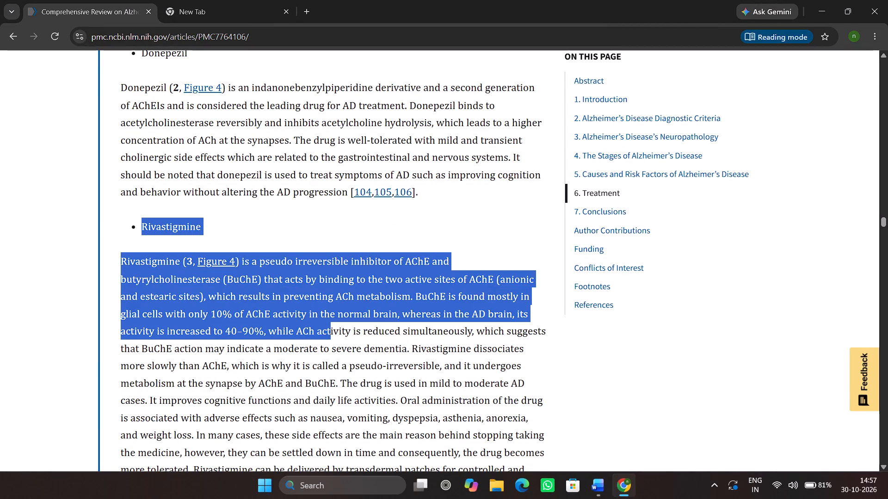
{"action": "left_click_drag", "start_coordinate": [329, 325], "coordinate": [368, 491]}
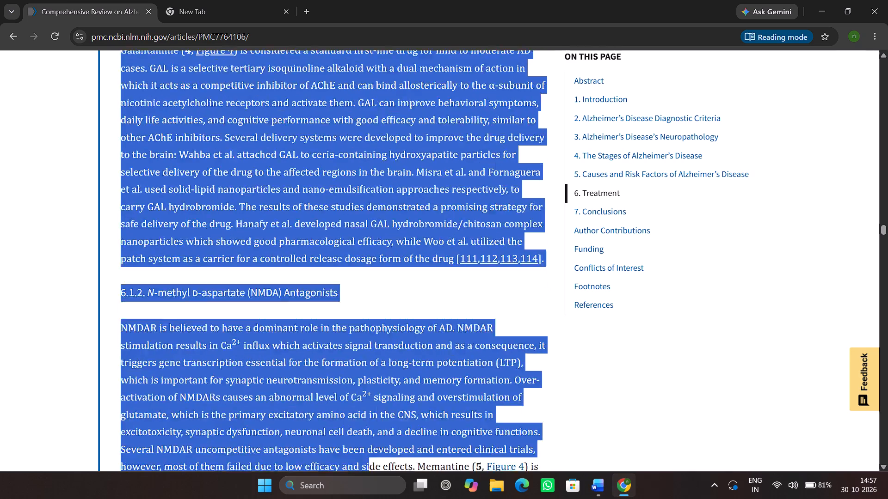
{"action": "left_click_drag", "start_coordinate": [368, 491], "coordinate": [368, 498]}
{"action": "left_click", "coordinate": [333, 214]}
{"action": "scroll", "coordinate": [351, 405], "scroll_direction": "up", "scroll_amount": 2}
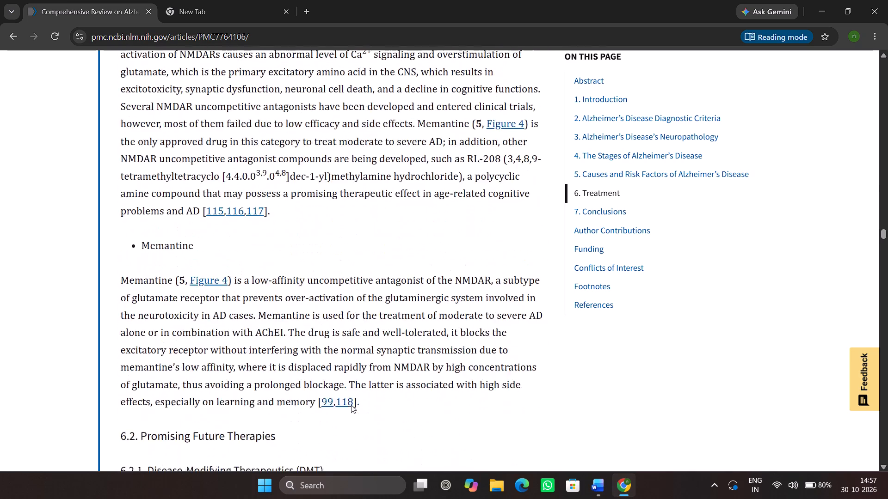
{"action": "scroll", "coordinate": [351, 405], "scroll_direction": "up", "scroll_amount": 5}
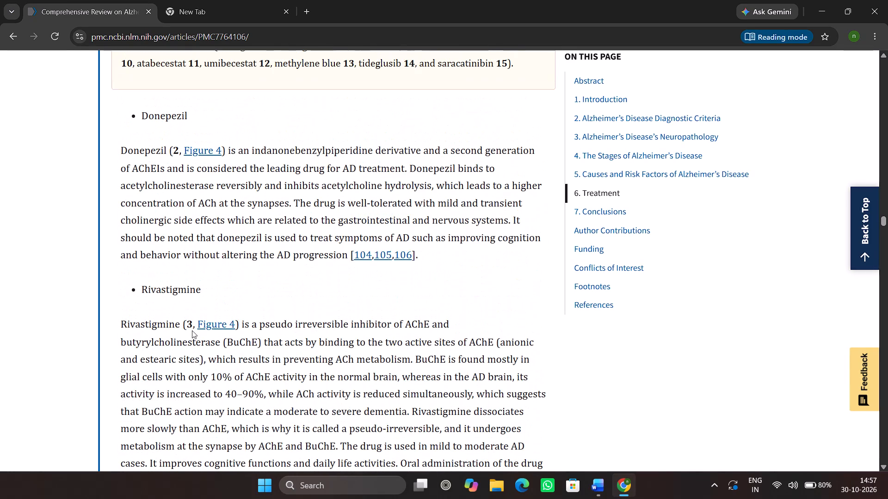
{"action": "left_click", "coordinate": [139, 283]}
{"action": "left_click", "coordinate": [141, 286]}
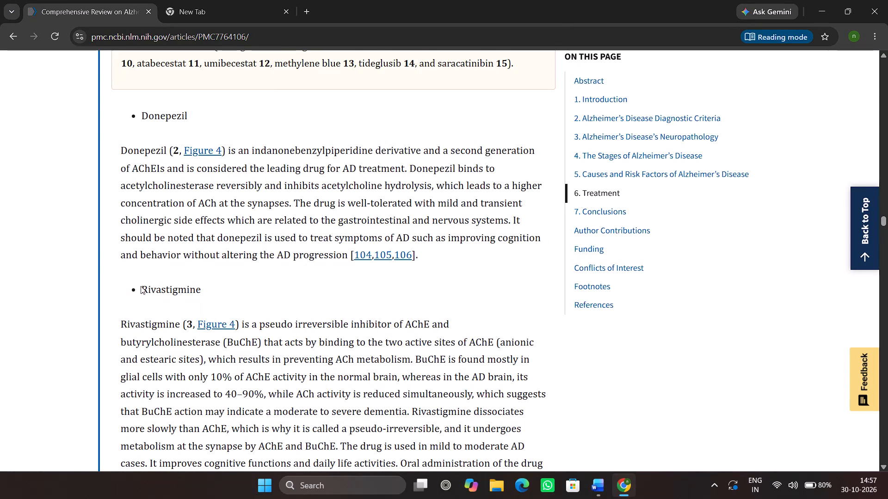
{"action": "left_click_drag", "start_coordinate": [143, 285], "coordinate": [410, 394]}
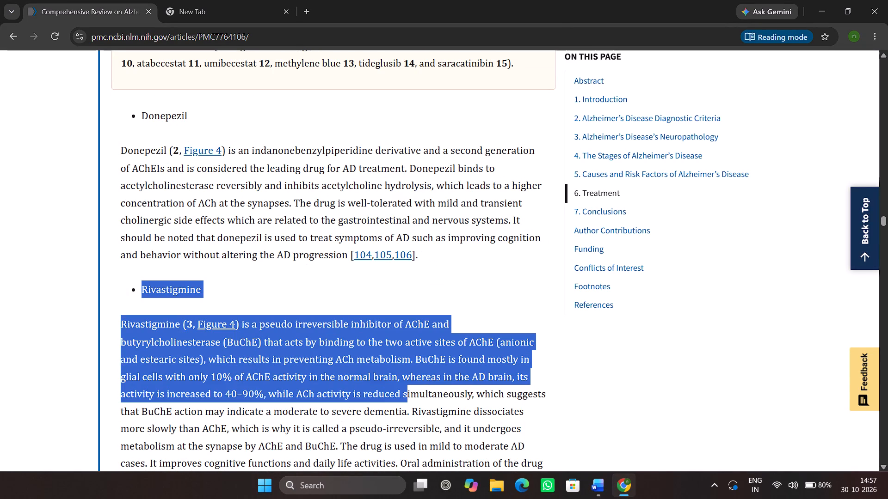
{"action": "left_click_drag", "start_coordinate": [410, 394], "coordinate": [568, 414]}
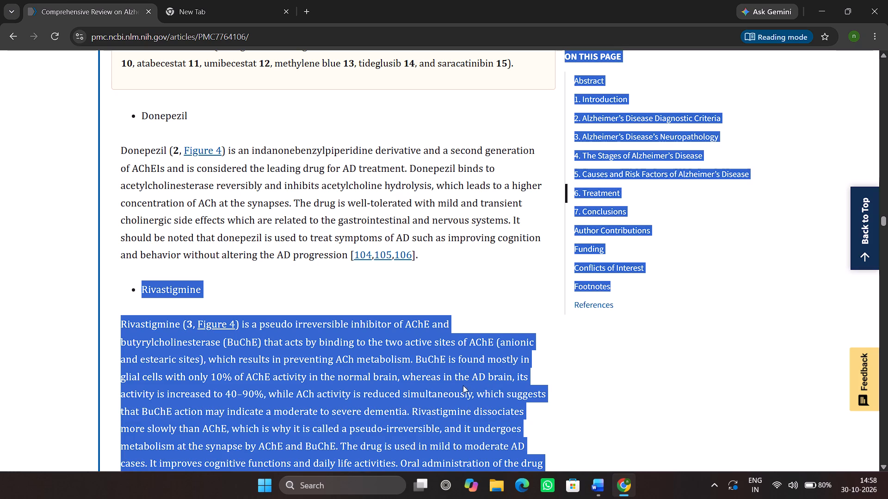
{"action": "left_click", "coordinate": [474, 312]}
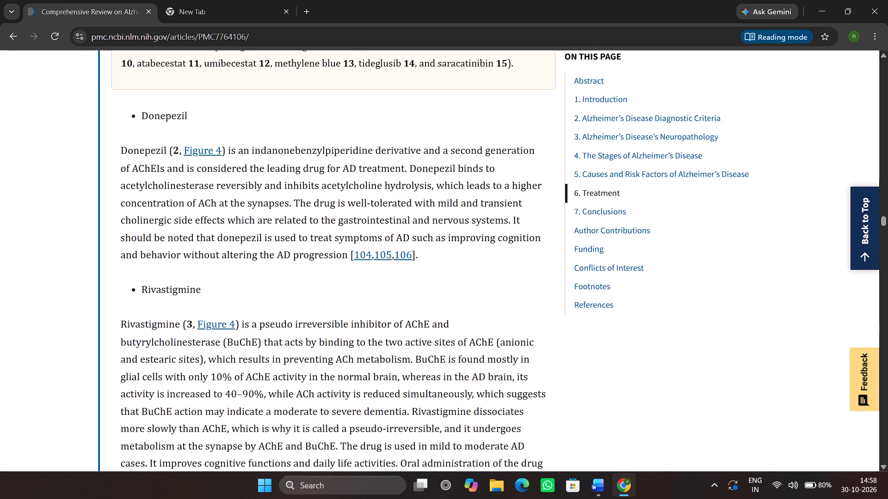
Copy the article text from the Rivastigmine heading through Galantamine and into the NMDA Antagonists paragraph, ending at "in the CNS, which results i".
{"action": "left_click", "coordinate": [143, 288]}
{"action": "left_click_drag", "start_coordinate": [143, 288], "coordinate": [155, 297]}
{"action": "left_click_drag", "start_coordinate": [155, 297], "coordinate": [490, 472]}
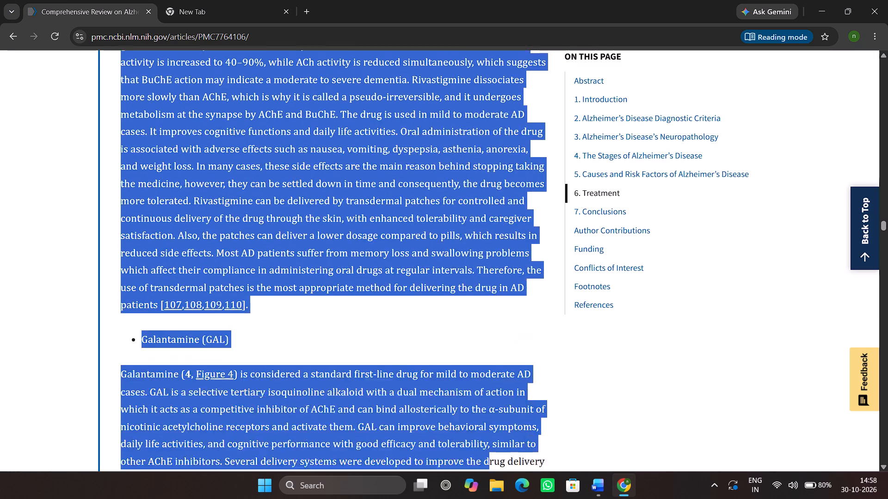
{"action": "left_click_drag", "start_coordinate": [490, 472], "coordinate": [488, 470]}
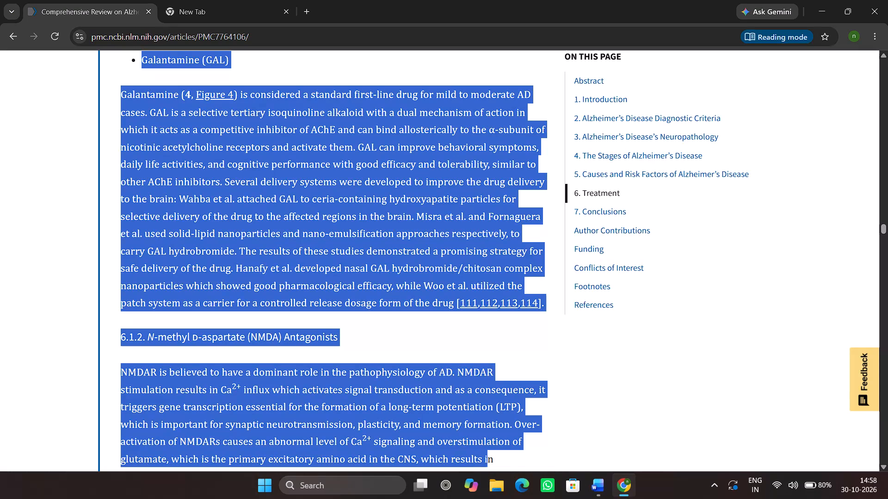
{"action": "key", "text": "ctrl+c"}
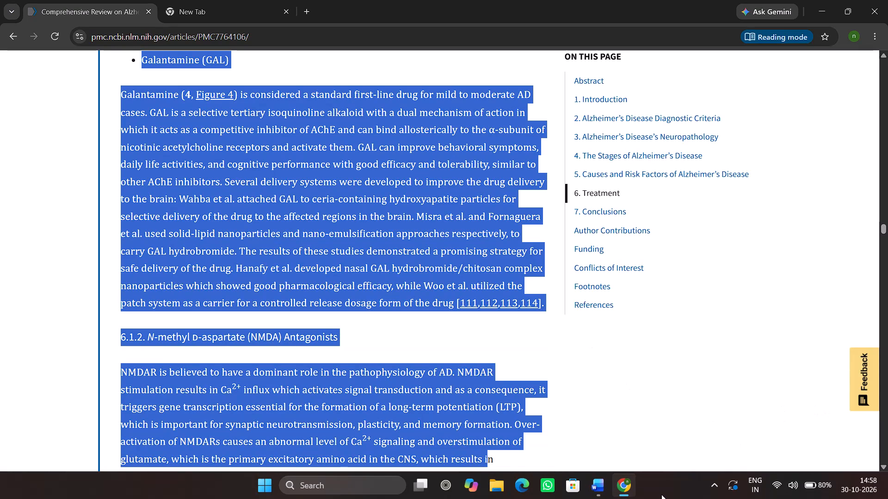
Switch to the Word document and paste the copied text directly before the Alzheimer disease risk factors figure on page 2.
{"action": "left_click", "coordinate": [614, 429]}
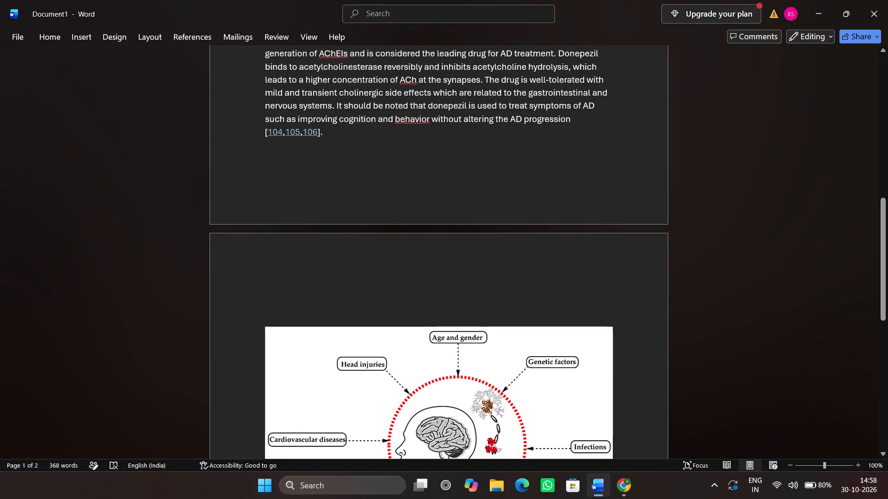
{"action": "left_click", "coordinate": [328, 131]}
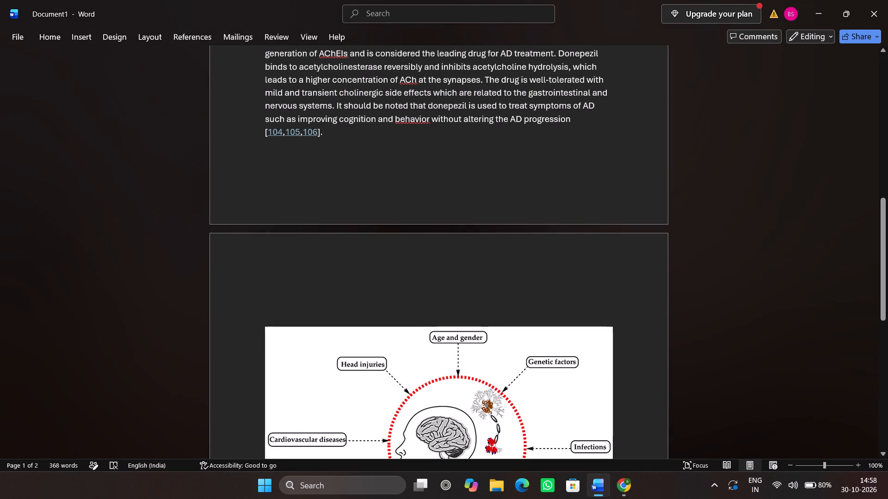
{"action": "scroll", "coordinate": [313, 216], "scroll_direction": "down", "scroll_amount": 3}
{"action": "right_click", "coordinate": [313, 216]}
{"action": "left_click", "coordinate": [291, 196]}
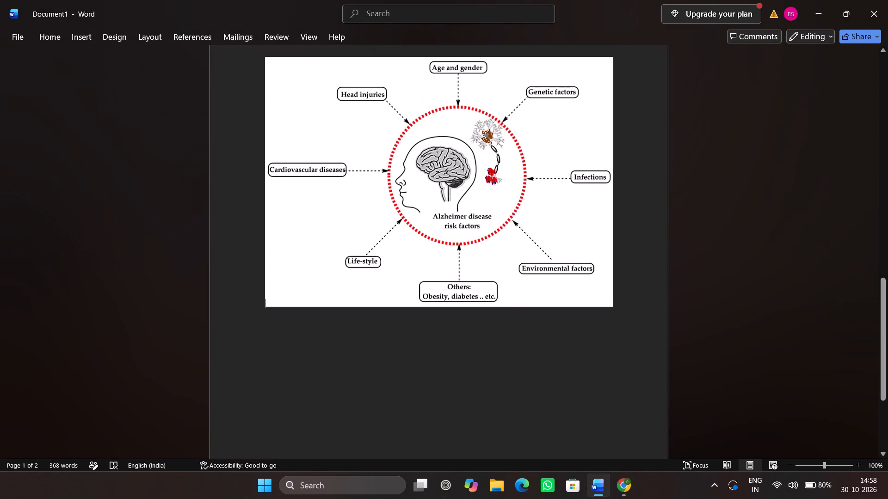
{"action": "left_click", "coordinate": [284, 323]}
{"action": "scroll", "coordinate": [284, 323], "scroll_direction": "down", "scroll_amount": 1}
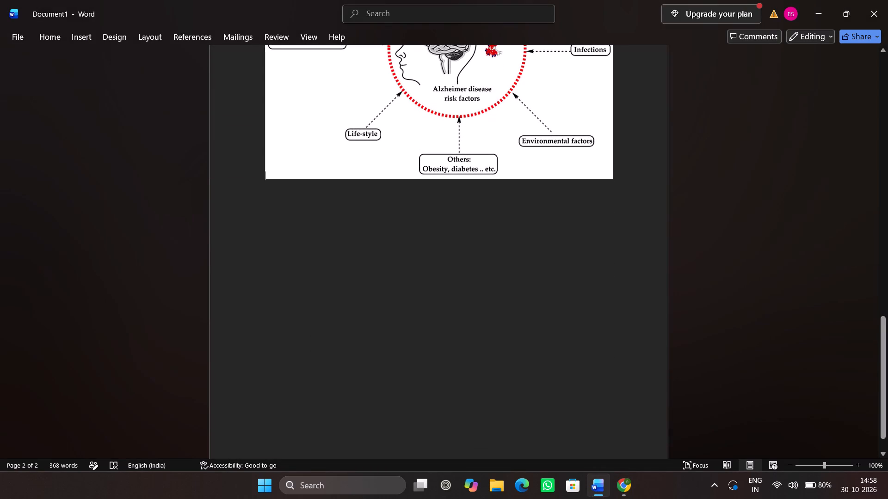
{"action": "right_click", "coordinate": [274, 279]}
{"action": "left_click", "coordinate": [265, 260]}
{"action": "left_click", "coordinate": [265, 260]}
{"action": "key", "text": "ctrl+v"}
Review the pasted drug sections in the document, from Cholinesterase Inhibitors down to the risk factors figure.
{"action": "scroll", "coordinate": [265, 260], "scroll_direction": "up", "scroll_amount": 4}
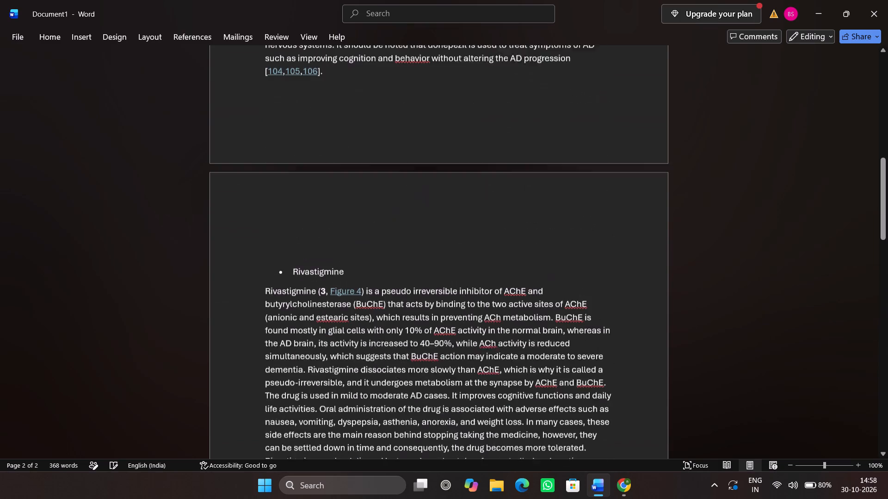
{"action": "scroll", "coordinate": [265, 260], "scroll_direction": "up", "scroll_amount": 4}
{"action": "scroll", "coordinate": [265, 260], "scroll_direction": "down", "scroll_amount": 1}
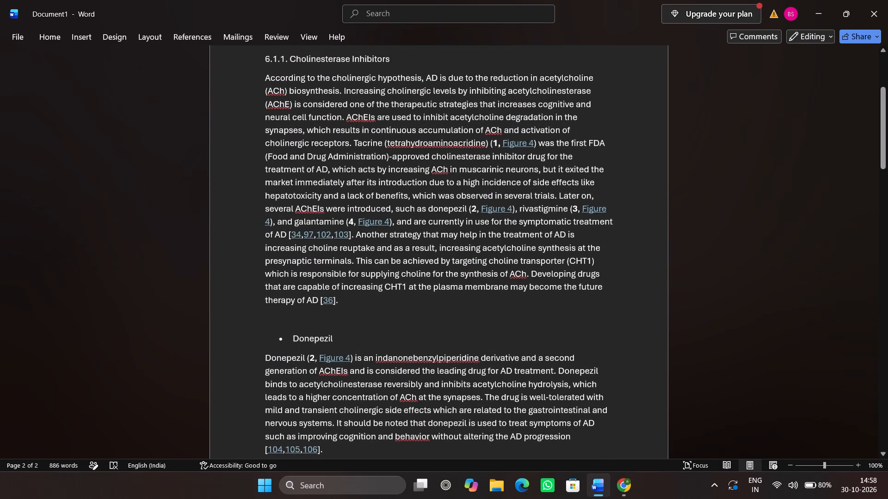
{"action": "scroll", "coordinate": [265, 260], "scroll_direction": "down", "scroll_amount": 6}
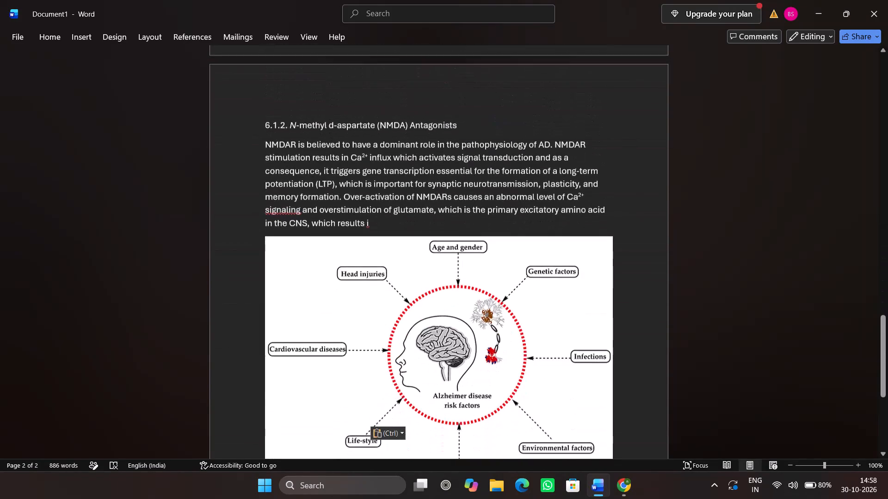
{"action": "scroll", "coordinate": [265, 260], "scroll_direction": "down", "scroll_amount": 3}
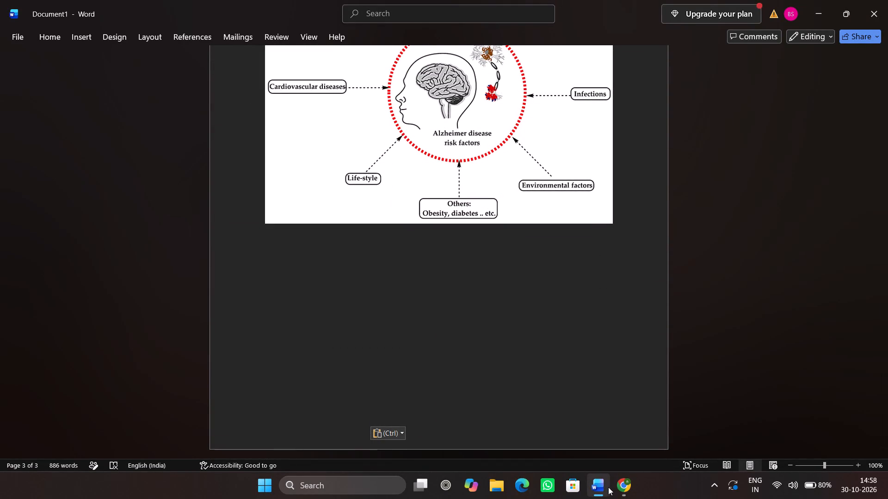
Compare the article's NMDA Antagonists and Memantine text in Chrome with where the pasted text ends in the Word document.
{"action": "left_click", "coordinate": [620, 449]}
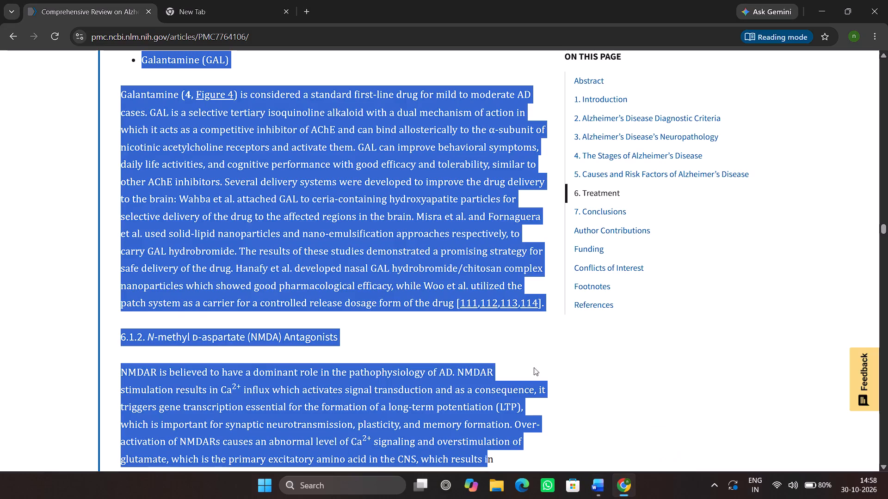
{"action": "left_click", "coordinate": [599, 369]}
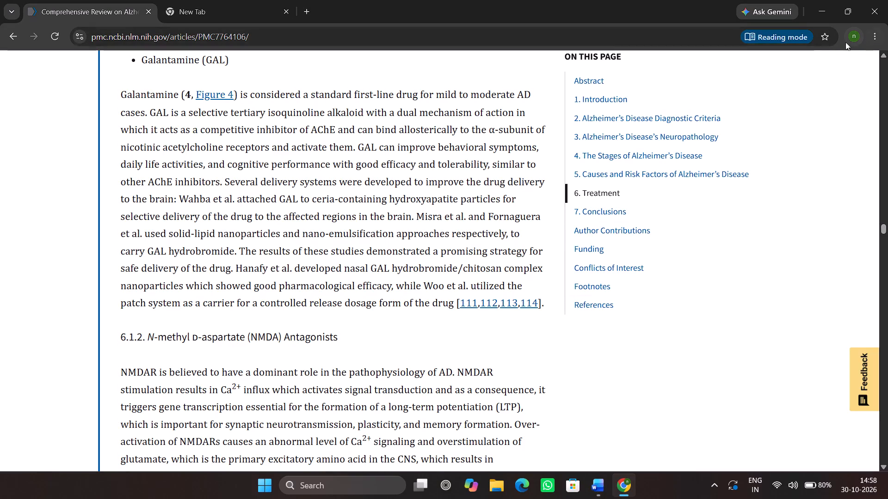
{"action": "left_click", "coordinate": [850, 38]}
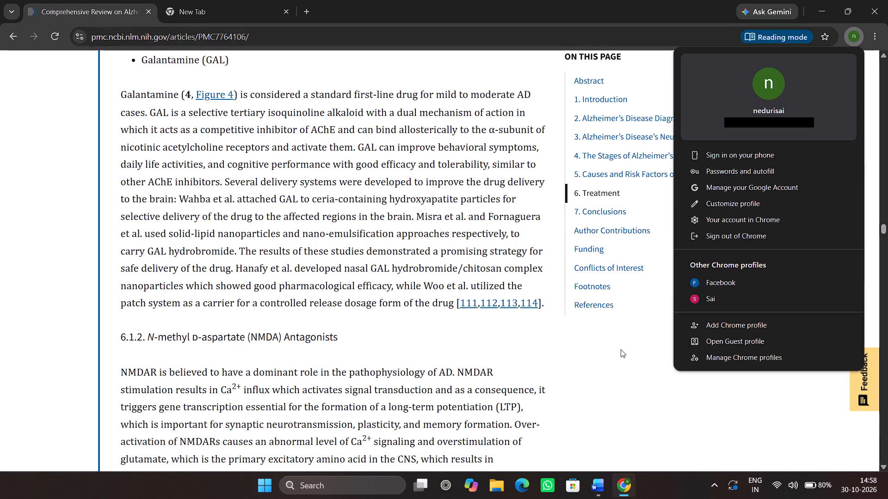
{"action": "left_click", "coordinate": [620, 350]}
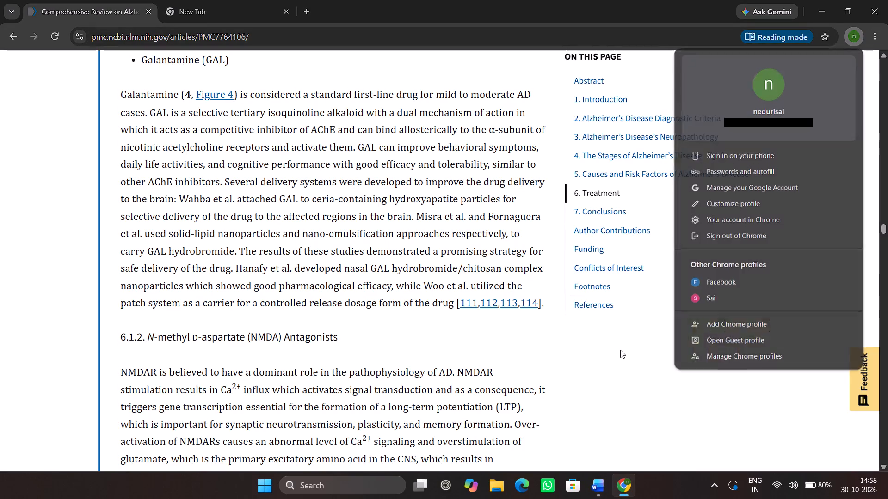
{"action": "scroll", "coordinate": [620, 350], "scroll_direction": "down", "scroll_amount": 5}
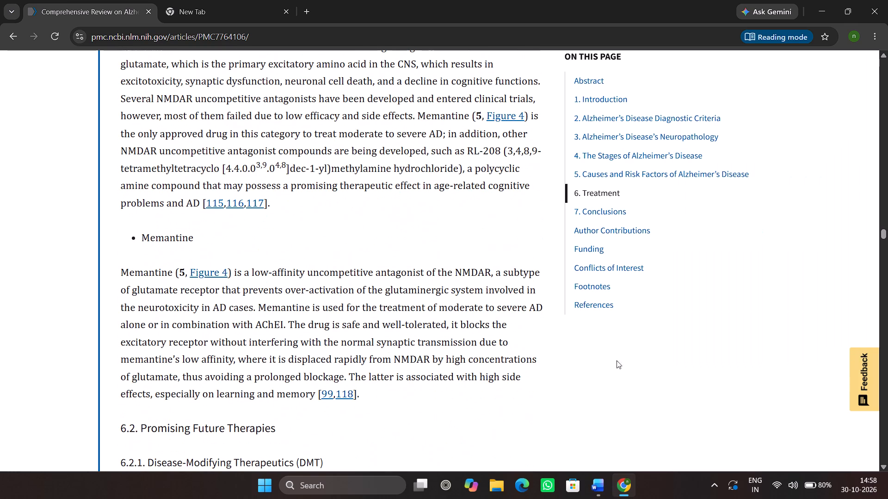
{"action": "left_click", "coordinate": [615, 436]}
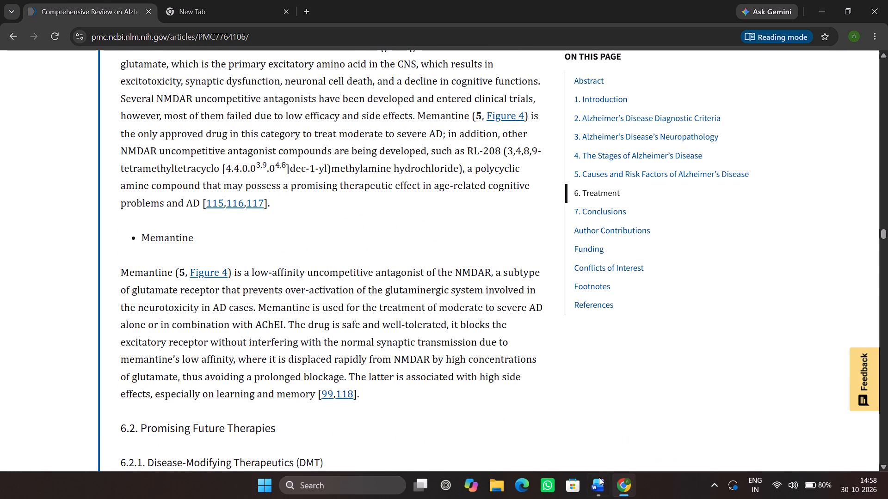
{"action": "left_click", "coordinate": [599, 451]}
{"action": "scroll", "coordinate": [589, 348], "scroll_direction": "up", "scroll_amount": 4}
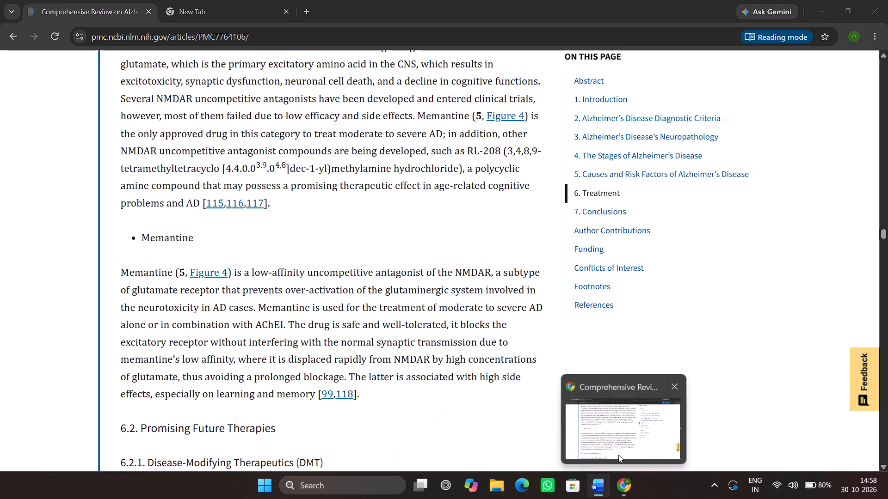
In the Chrome article, copy the rest of the NMDA Antagonists paragraph, from "excitotoxicity" through the citation [115,116,117].
{"action": "left_click", "coordinate": [618, 455]}
{"action": "scroll", "coordinate": [409, 247], "scroll_direction": "up", "scroll_amount": 1}
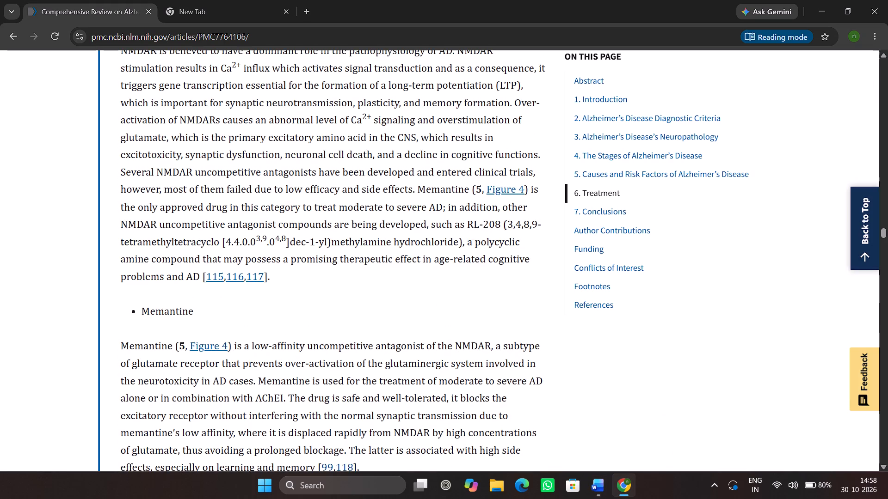
{"action": "scroll", "coordinate": [409, 247], "scroll_direction": "up", "scroll_amount": 1}
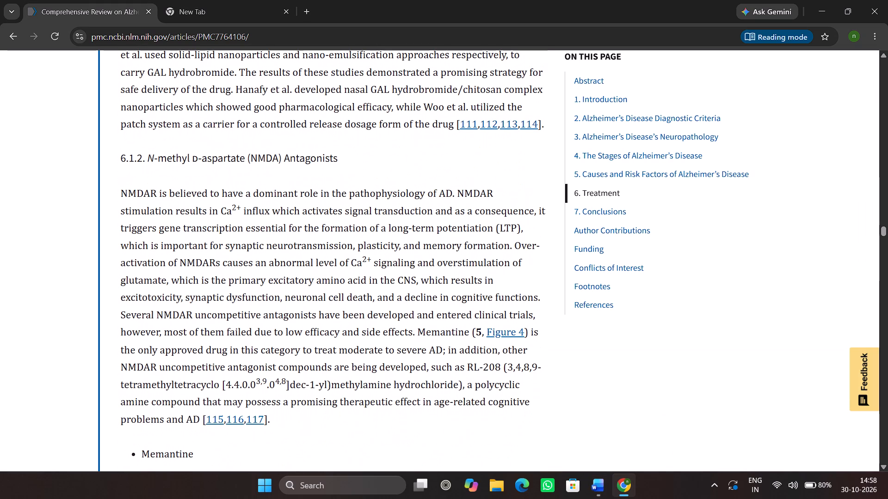
{"action": "scroll", "coordinate": [409, 247], "scroll_direction": "up", "scroll_amount": 1}
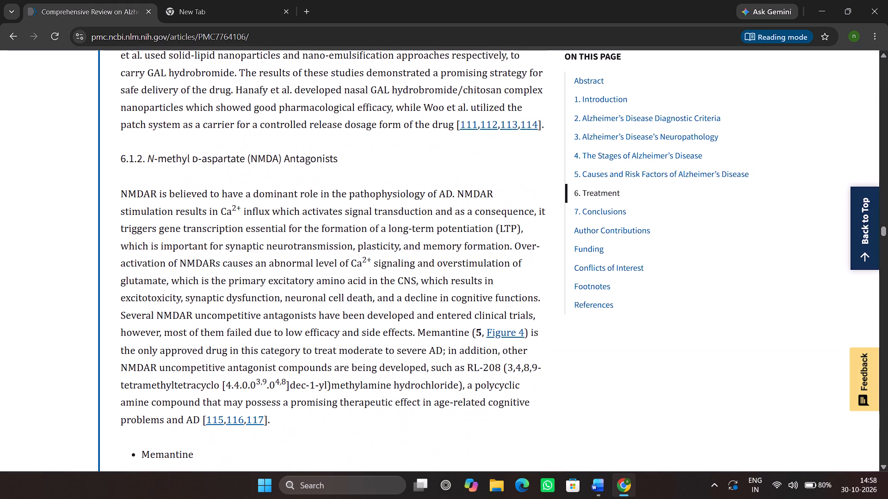
{"action": "left_click_drag", "start_coordinate": [121, 298], "coordinate": [310, 408]}
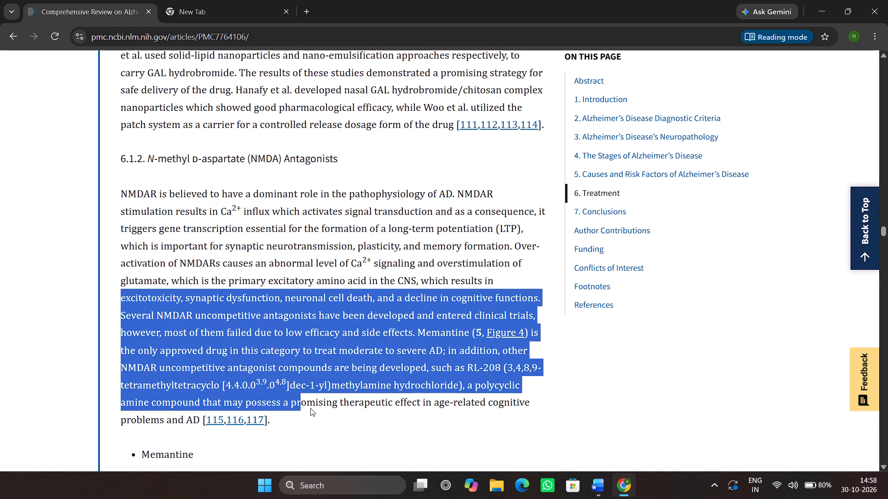
{"action": "left_click_drag", "start_coordinate": [310, 408], "coordinate": [311, 415]}
{"action": "key", "text": "ctrl+c"}
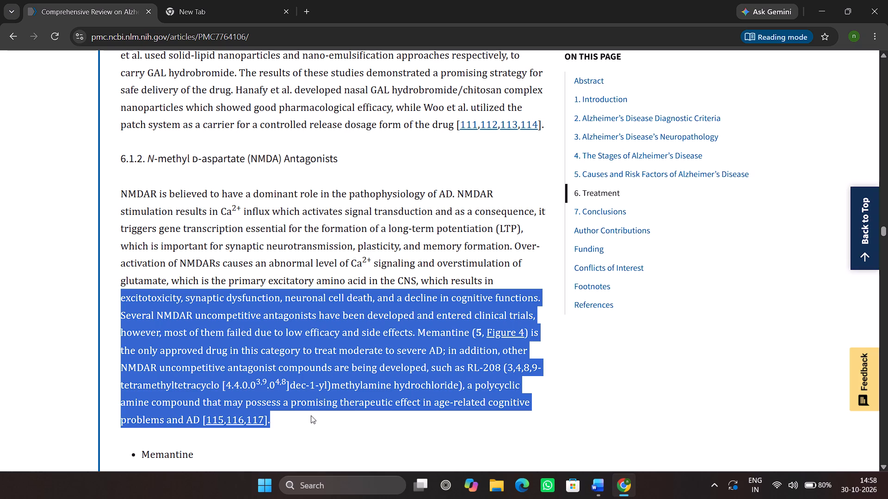
{"action": "left_click", "coordinate": [321, 426]}
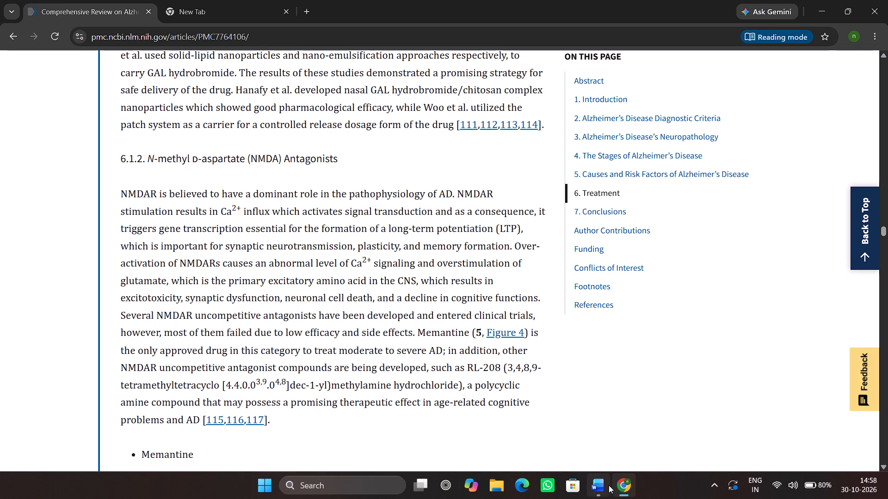
Switch to the Word document and replace the stray "i" after "which results" with the copied remainder of the NMDA paragraph.
{"action": "left_click", "coordinate": [611, 429]}
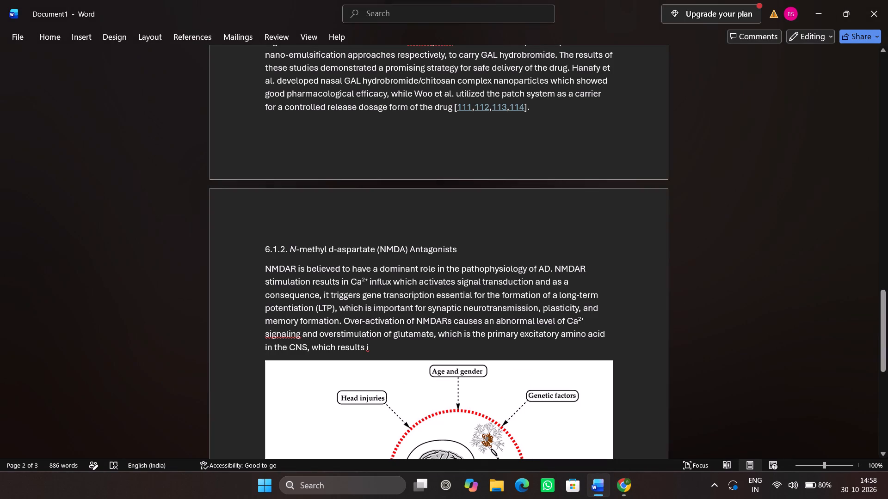
{"action": "left_click", "coordinate": [372, 346]}
{"action": "key", "text": "BackSpace"}
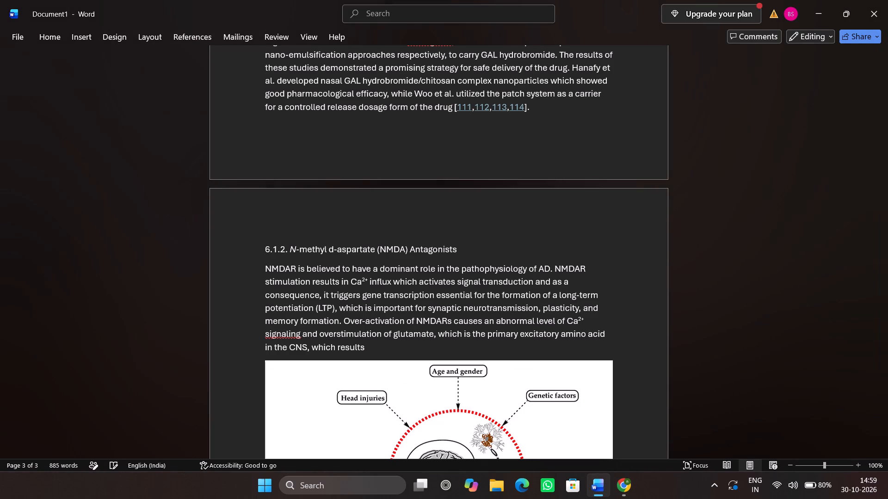
{"action": "key", "text": "ctrl+v"}
{"action": "scroll", "coordinate": [423, 408], "scroll_direction": "down", "scroll_amount": 1}
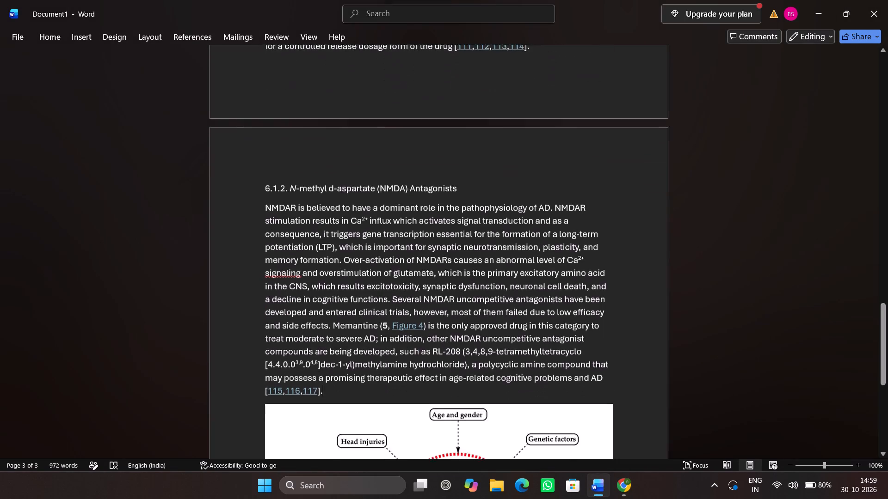
Insert the missing lowercase word "in" between "which results" and "excitotoxicity", and return the cursor to the end of the NMDA paragraph.
{"action": "left_click", "coordinate": [367, 279]}
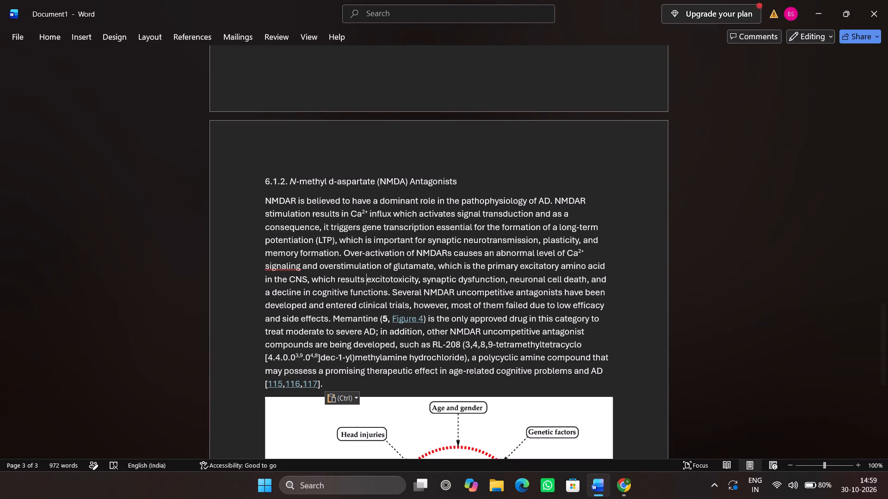
{"action": "type", "text": "IN"}
{"action": "key", "text": "space"}
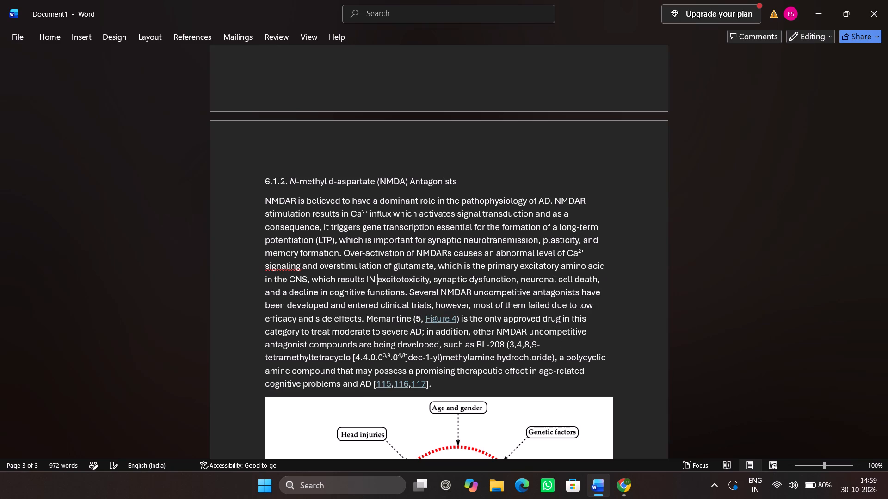
{"action": "key", "text": "BackSpace"}
{"action": "key", "text": "BackSpace"}
{"action": "key", "text": "BackSpace"}
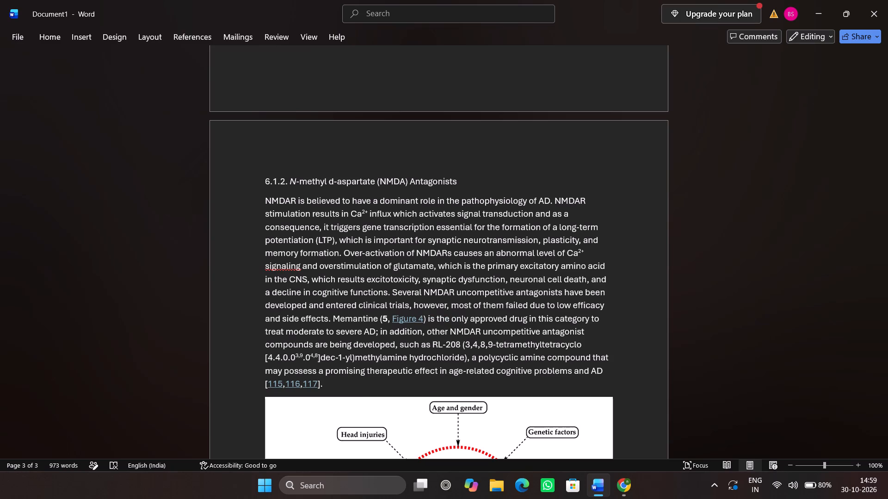
{"action": "type", "text": "in"}
{"action": "key", "text": "space"}
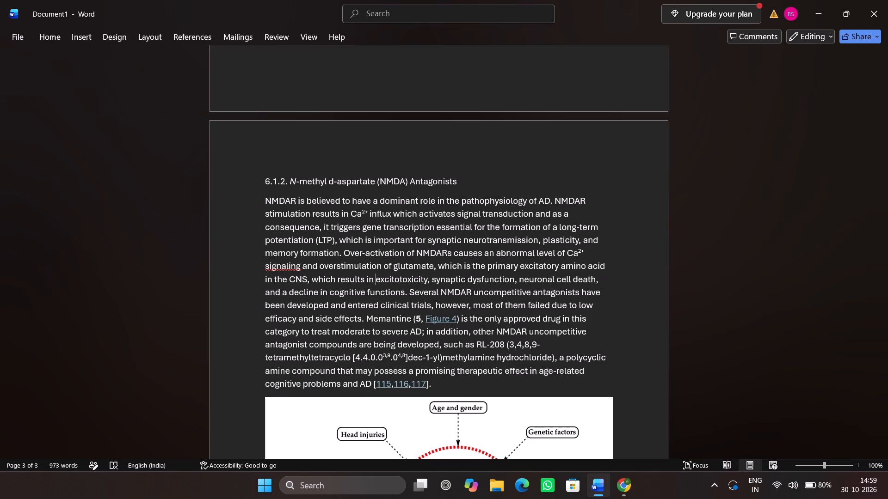
{"action": "left_click", "coordinate": [445, 390]}
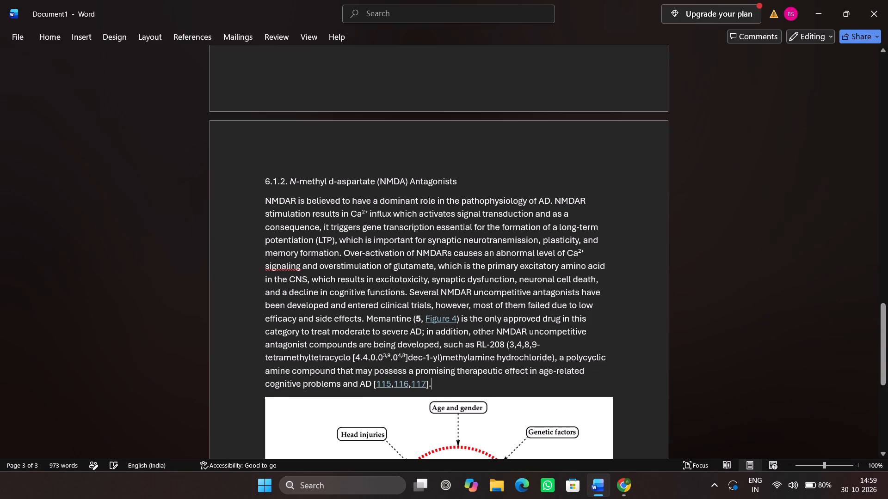
{"action": "scroll", "coordinate": [445, 390], "scroll_direction": "down", "scroll_amount": 3}
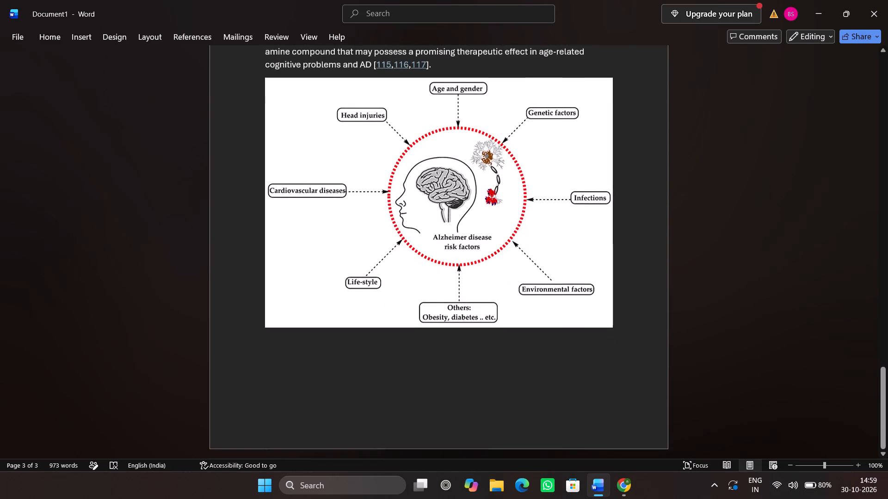
Switch to the article in Chrome and copy the Memantine heading and its paragraph, ending at the citation [99,118].
{"action": "left_click", "coordinate": [610, 445]}
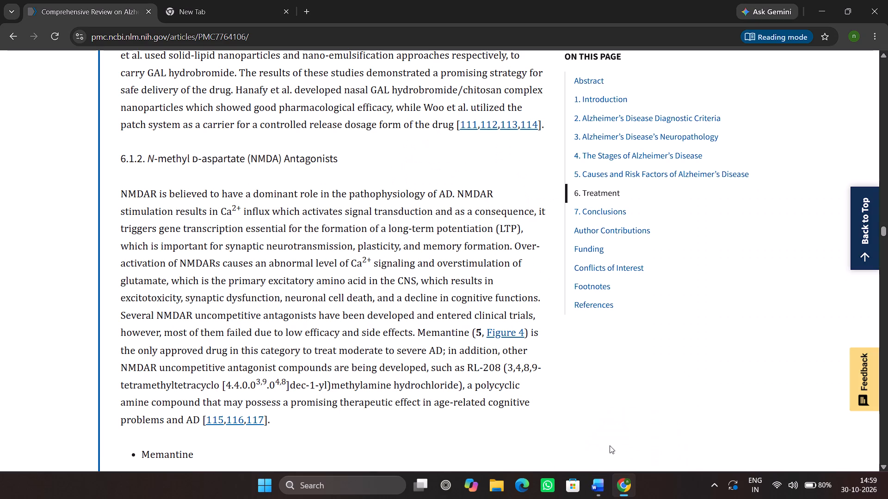
{"action": "scroll", "coordinate": [399, 257], "scroll_direction": "down", "scroll_amount": 2}
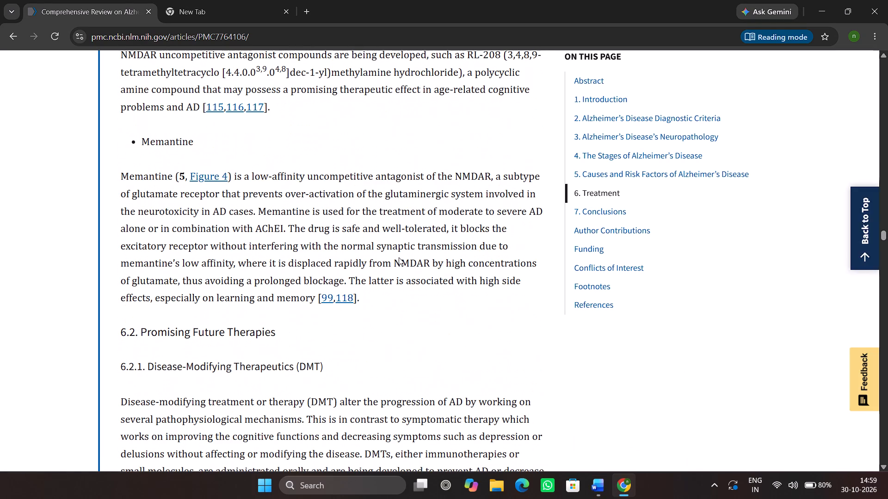
{"action": "scroll", "coordinate": [399, 257], "scroll_direction": "down", "scroll_amount": 1}
{"action": "left_click", "coordinate": [138, 137]}
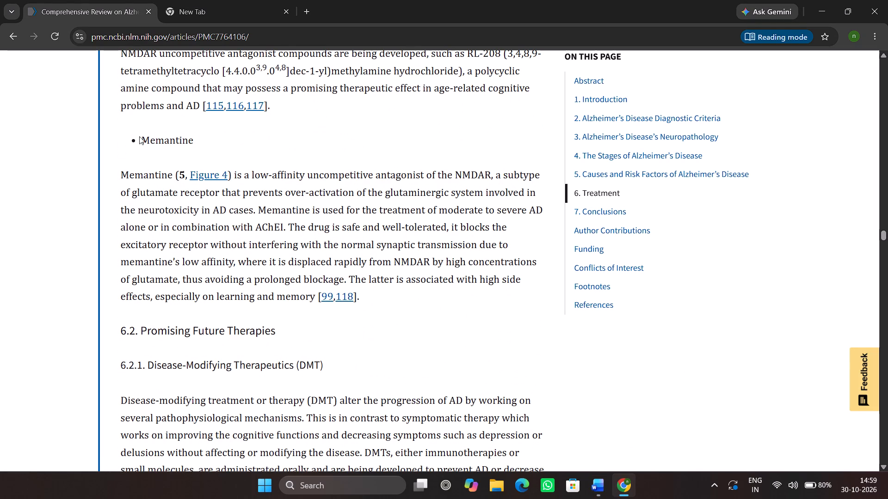
{"action": "left_click_drag", "start_coordinate": [141, 136], "coordinate": [380, 290]}
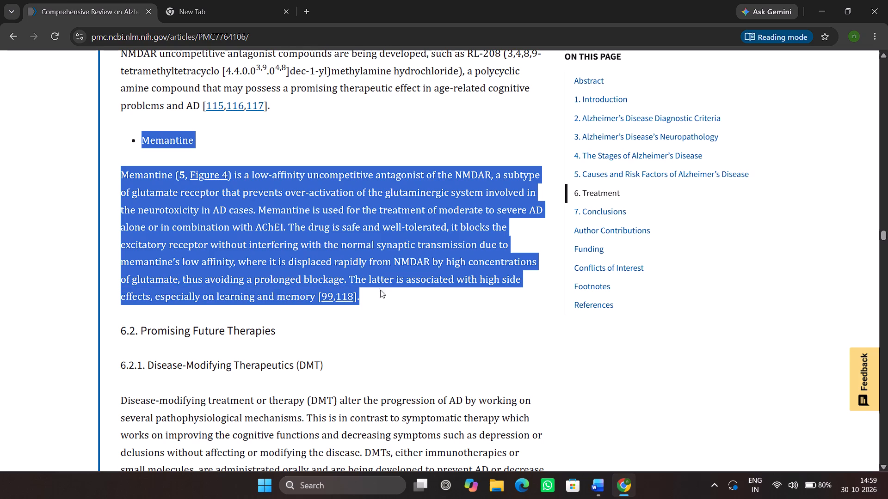
{"action": "left_click_drag", "start_coordinate": [380, 290], "coordinate": [381, 293]}
{"action": "key", "text": "ctrl+c"}
{"action": "left_click", "coordinate": [521, 333]}
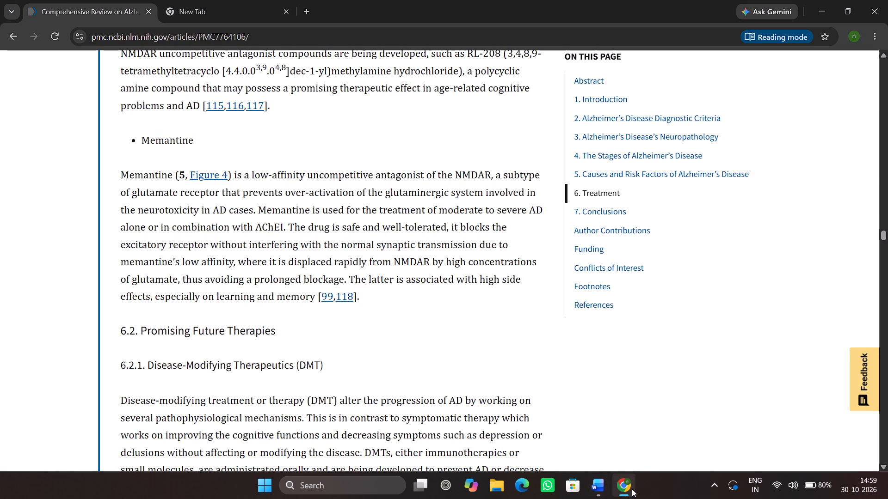
Switch to the Word document and paste the Memantine section directly after the NMDA paragraph's citation [115,116,117].
{"action": "left_click", "coordinate": [626, 453]}
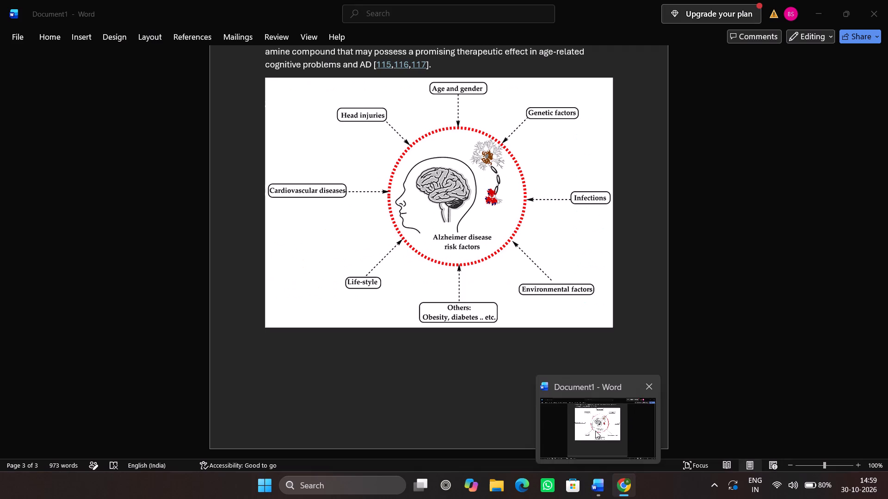
{"action": "left_click", "coordinate": [595, 431]}
{"action": "scroll", "coordinate": [418, 175], "scroll_direction": "up", "scroll_amount": 1}
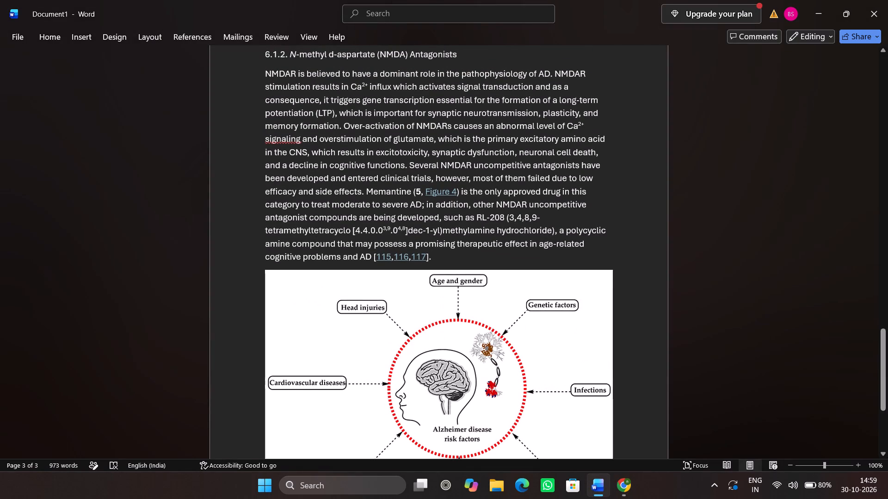
{"action": "key", "text": "ctrl+v"}
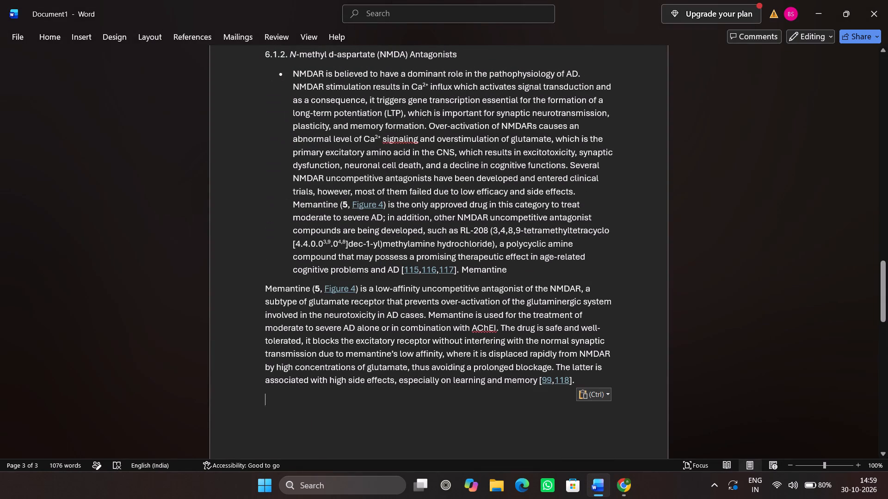
{"action": "scroll", "coordinate": [479, 270], "scroll_direction": "up", "scroll_amount": 1}
{"action": "scroll", "coordinate": [479, 270], "scroll_direction": "down", "scroll_amount": 3}
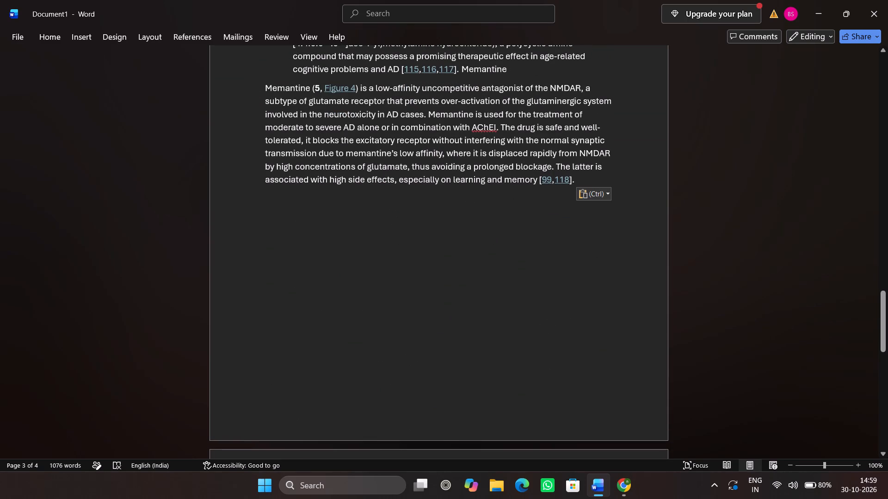
Move the Memantine heading onto its own line below a blank line, and remove the bullets from both lines.
{"action": "left_click", "coordinate": [461, 71]}
{"action": "key", "text": "Return"}
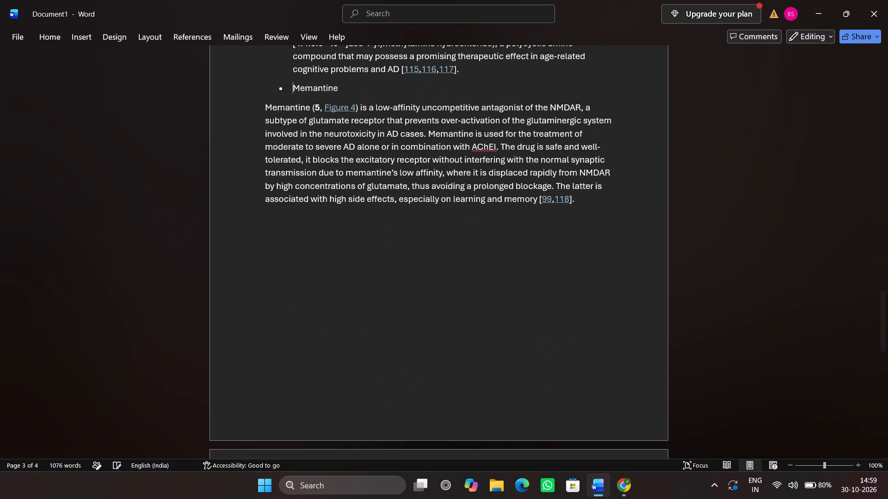
{"action": "key", "text": "Return"}
{"action": "key", "text": "BackSpace"}
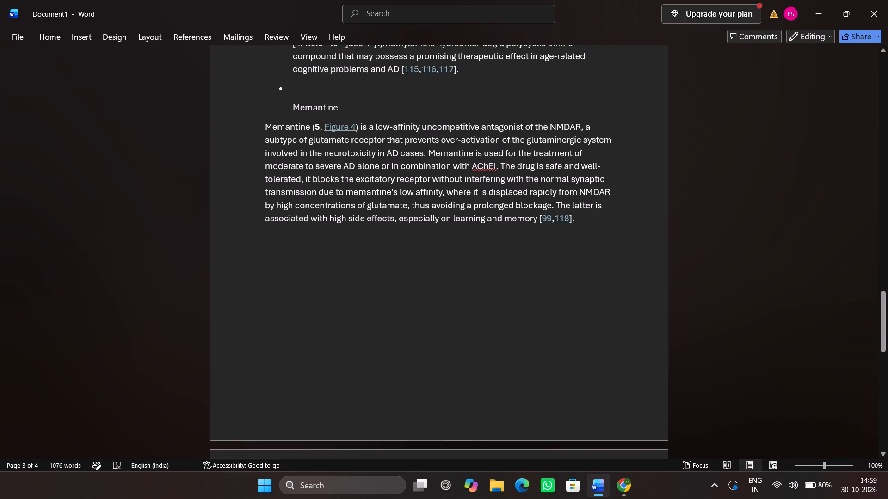
{"action": "left_click", "coordinate": [285, 91]}
{"action": "key", "text": "BackSpace"}
Remove the indent from the Memantine heading line and put a hyphen directly before the heading.
{"action": "left_click", "coordinate": [294, 102]}
{"action": "key", "text": "BackSpace"}
{"action": "key", "text": "minus"}
Delete the section number 6.1.2. from the start of the N-methyl d-aspartate (NMDA) Antagonists heading.
{"action": "scroll", "coordinate": [294, 102], "scroll_direction": "up", "scroll_amount": 6}
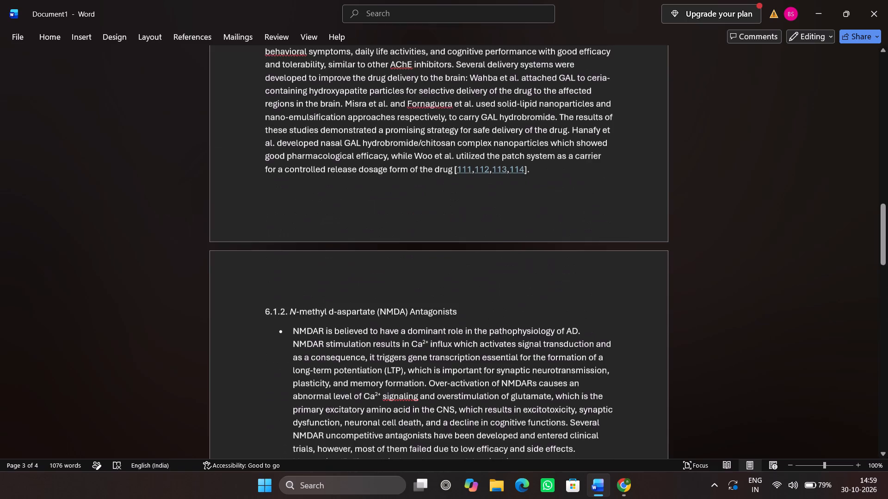
{"action": "scroll", "coordinate": [294, 102], "scroll_direction": "down", "scroll_amount": 4}
{"action": "scroll", "coordinate": [294, 102], "scroll_direction": "up", "scroll_amount": 1}
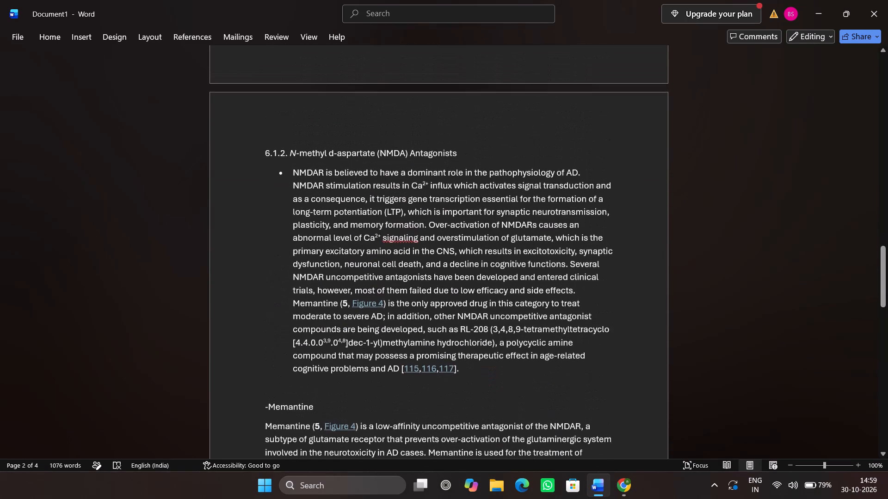
{"action": "left_click_drag", "start_coordinate": [264, 152], "coordinate": [288, 156]}
{"action": "key", "text": "BackSpace"}
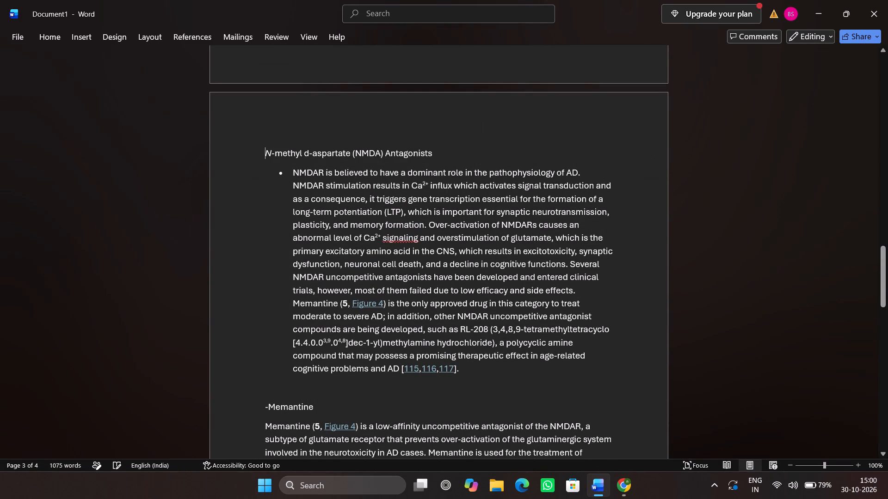
Delete the hyphen in front of the Memantine heading.
{"action": "scroll", "coordinate": [301, 291], "scroll_direction": "down", "scroll_amount": 1}
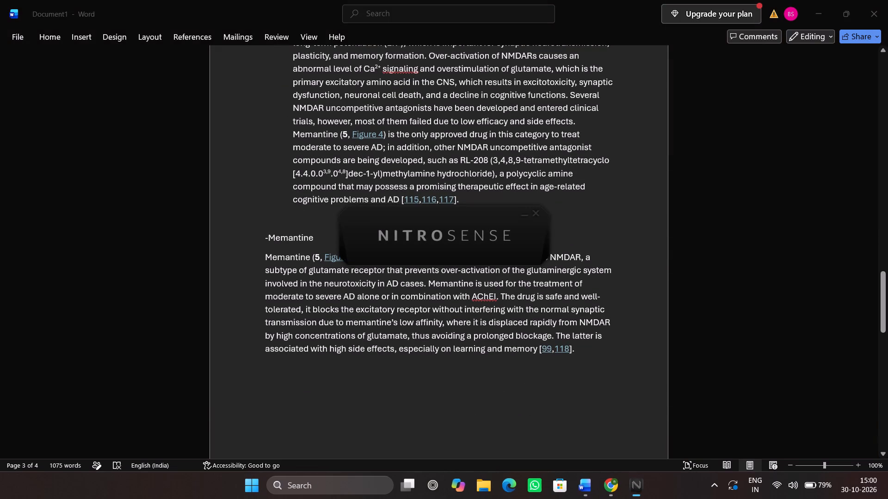
{"action": "key", "text": "BackSpace"}
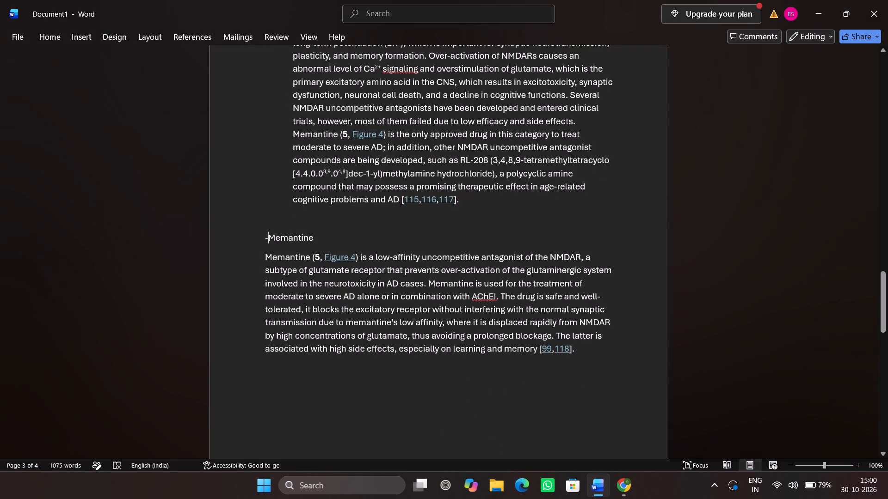
{"action": "key", "text": "BackSpace"}
{"action": "left_click", "coordinate": [269, 237]}
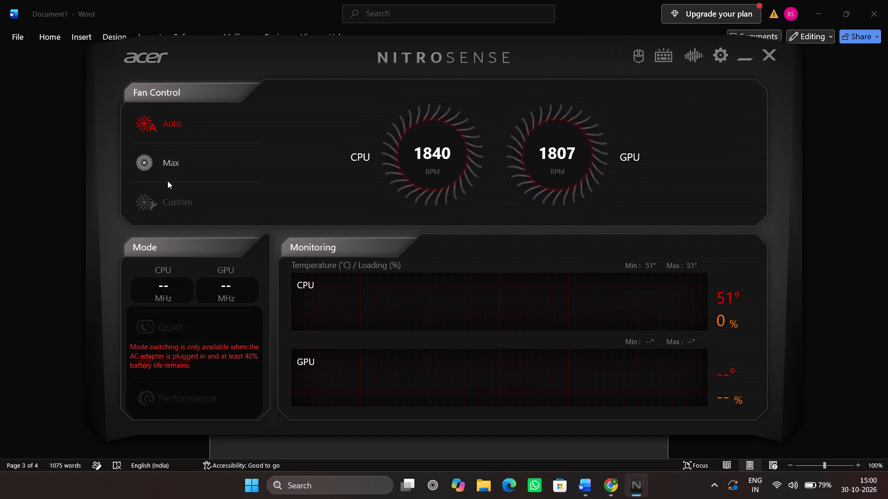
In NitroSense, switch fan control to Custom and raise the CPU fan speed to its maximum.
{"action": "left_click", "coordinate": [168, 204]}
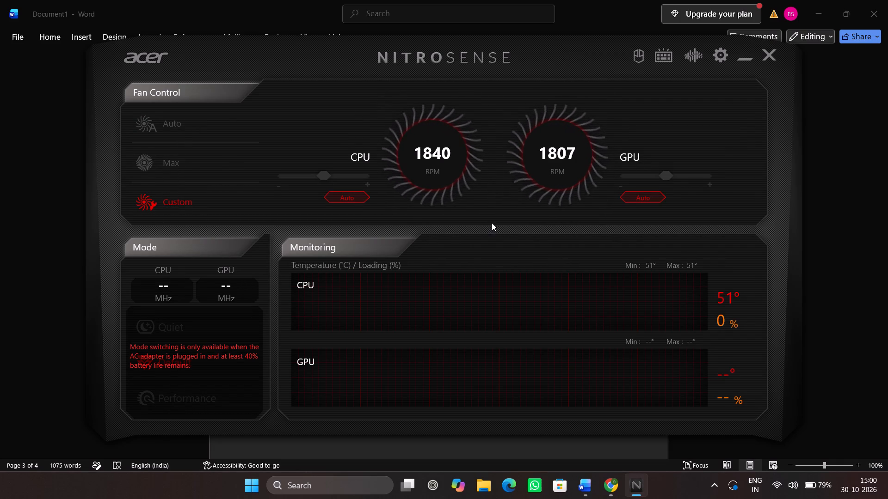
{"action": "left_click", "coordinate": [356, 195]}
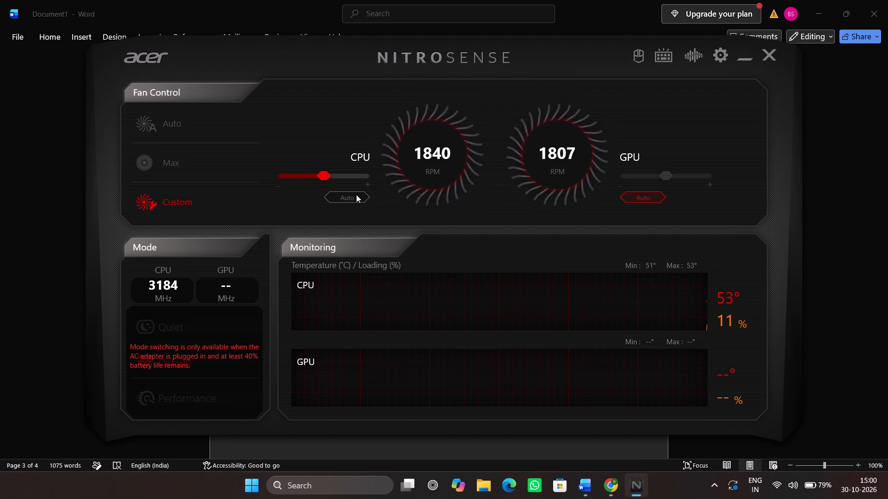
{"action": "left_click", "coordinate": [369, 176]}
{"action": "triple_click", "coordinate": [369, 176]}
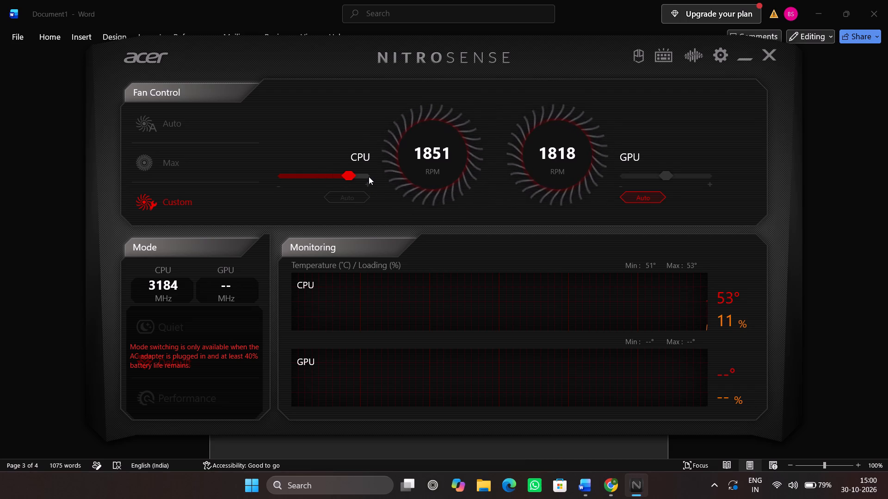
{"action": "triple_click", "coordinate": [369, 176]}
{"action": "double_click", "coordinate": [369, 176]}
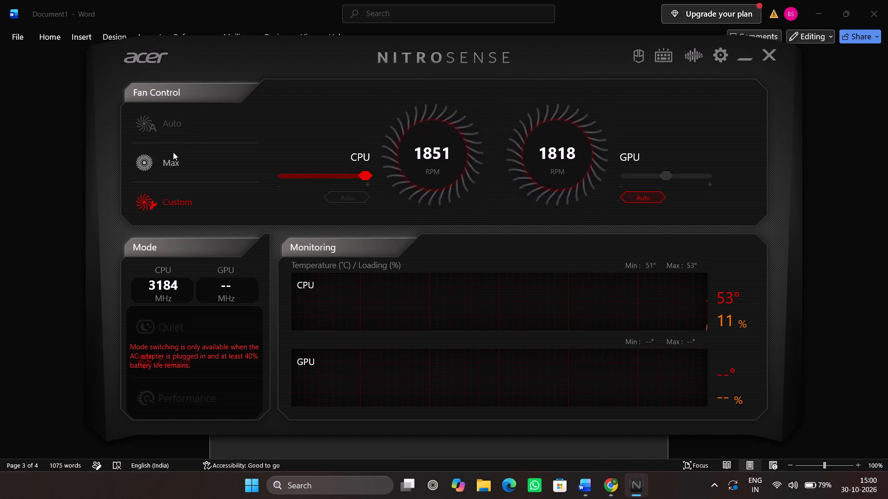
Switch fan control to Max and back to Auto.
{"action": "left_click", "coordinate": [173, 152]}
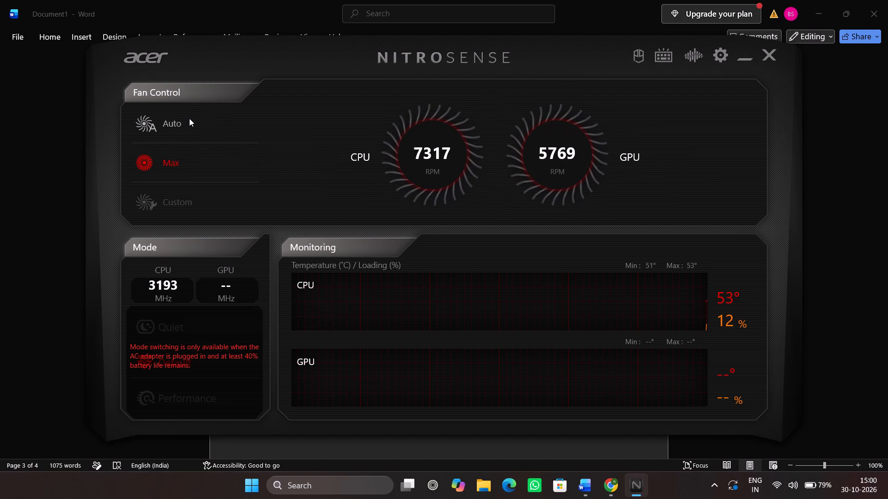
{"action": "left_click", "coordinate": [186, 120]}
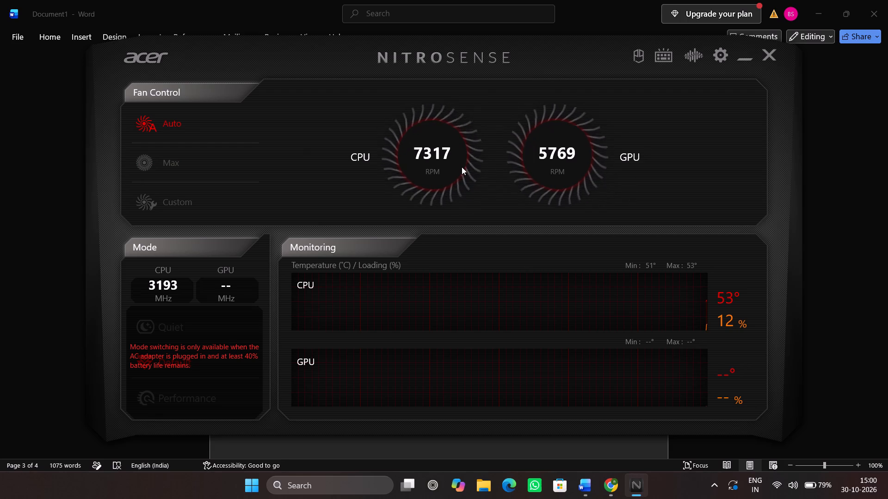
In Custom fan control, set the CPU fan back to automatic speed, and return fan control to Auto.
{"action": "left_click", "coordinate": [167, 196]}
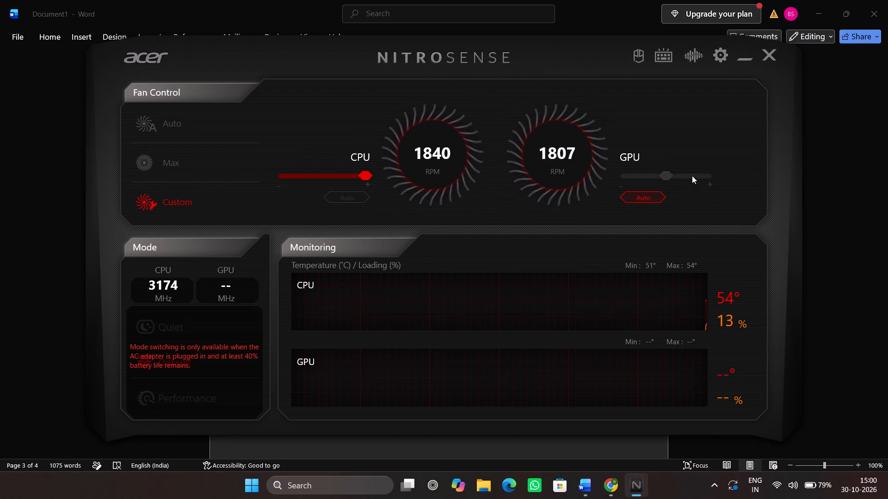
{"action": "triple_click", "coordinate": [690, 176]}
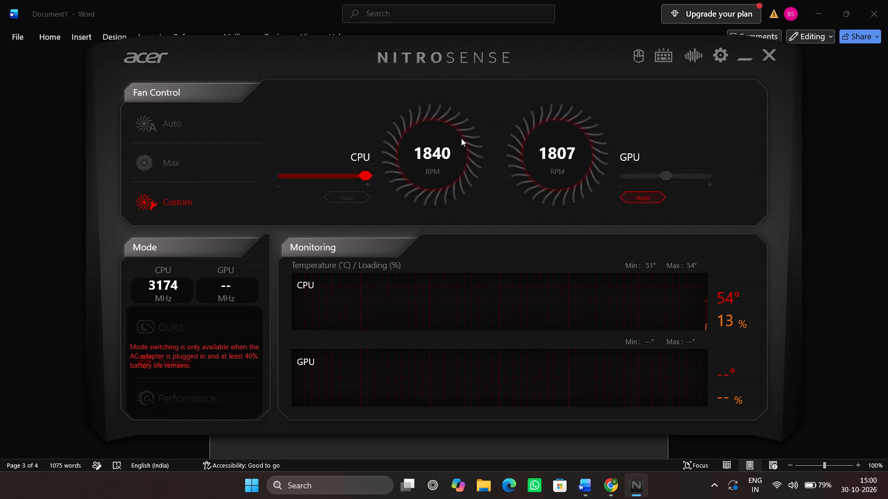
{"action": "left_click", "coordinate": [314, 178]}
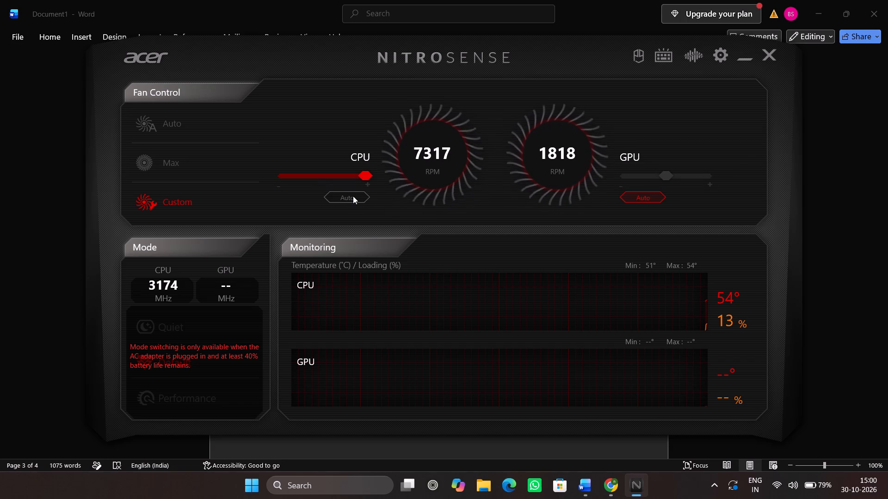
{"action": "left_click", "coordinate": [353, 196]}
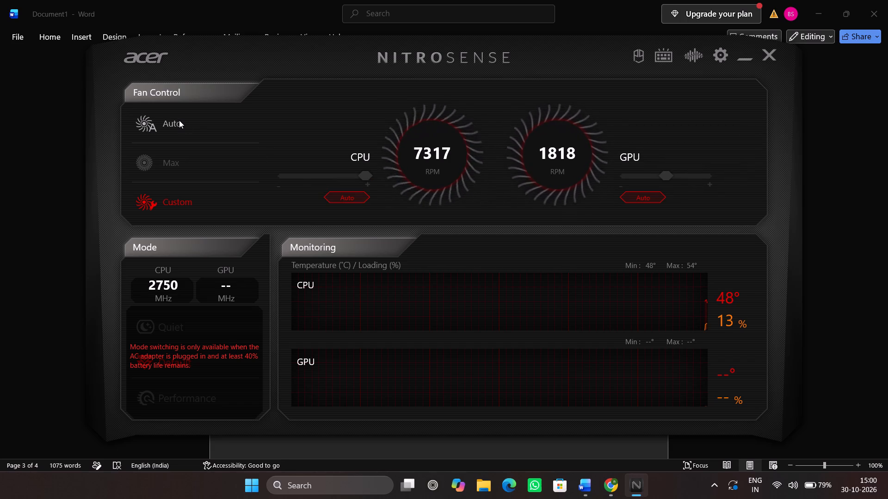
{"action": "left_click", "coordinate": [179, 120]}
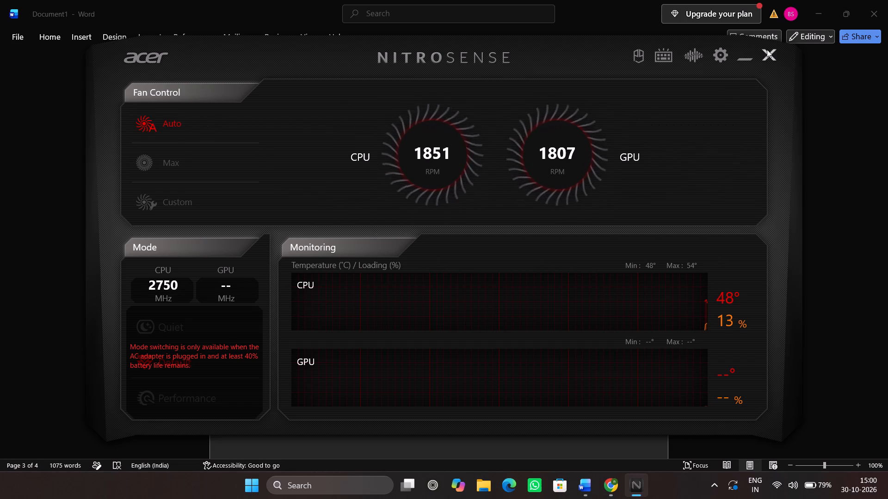
Close NitroSense to return to the Word document.
{"action": "left_click", "coordinate": [767, 49]}
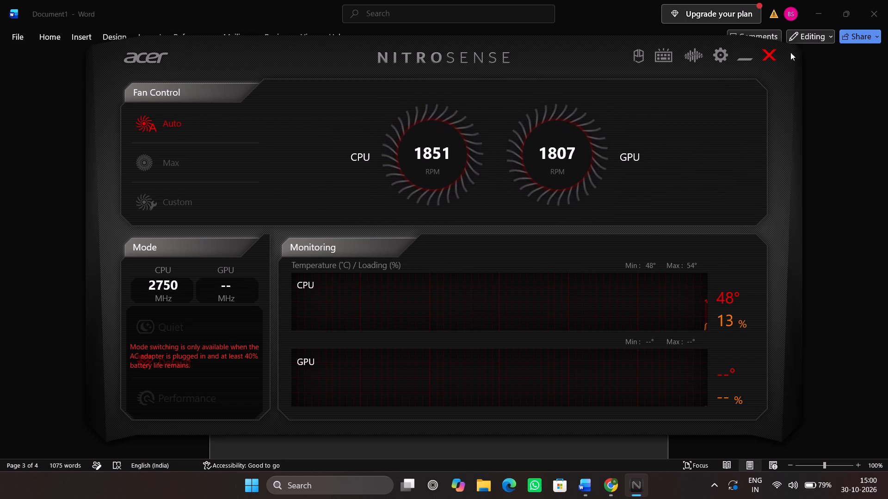
{"action": "left_click", "coordinate": [765, 53]}
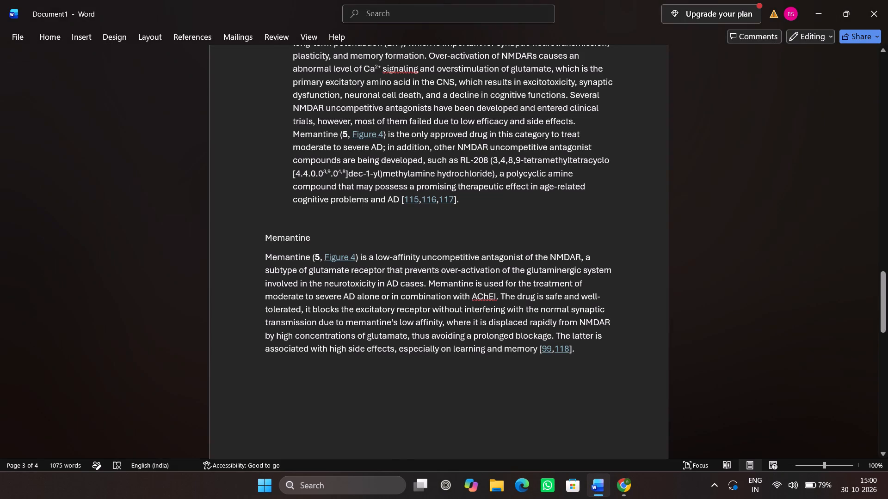
Look through the compiled notes from the opening Alzheimer's disease paragraph to the risk factors figure at the end.
{"action": "scroll", "coordinate": [560, 230], "scroll_direction": "up", "scroll_amount": 2}
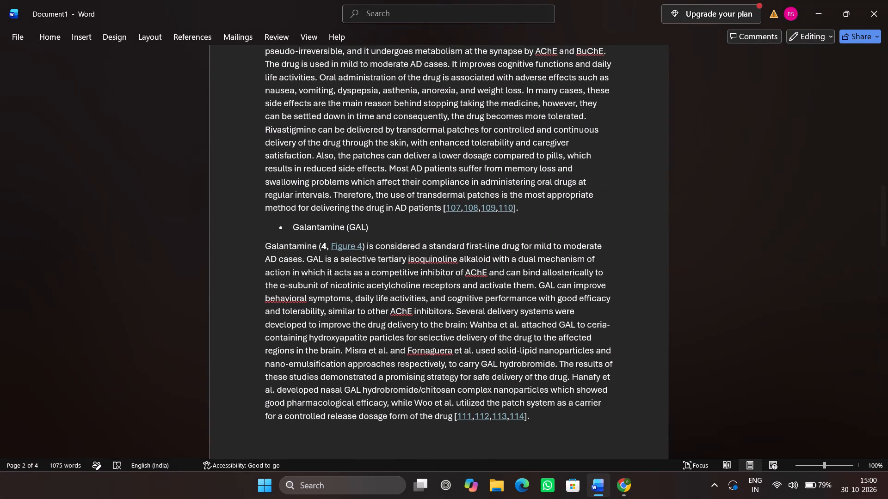
{"action": "scroll", "coordinate": [560, 230], "scroll_direction": "up", "scroll_amount": 2}
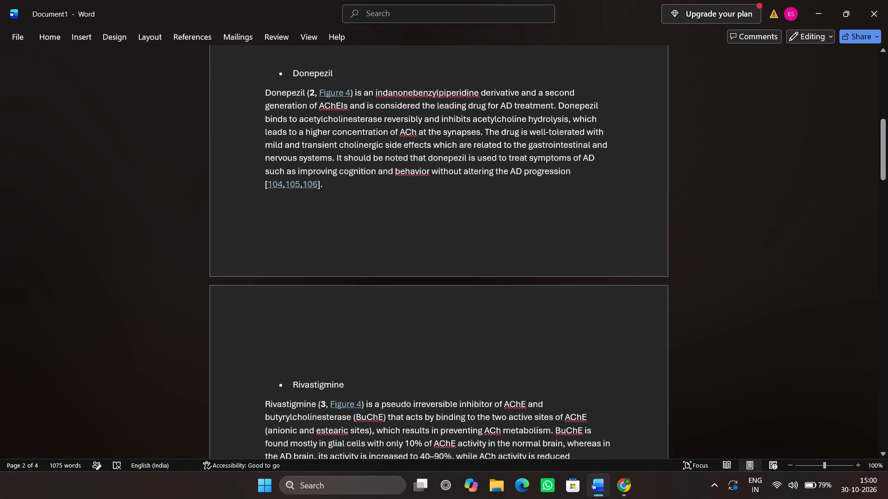
{"action": "scroll", "coordinate": [560, 230], "scroll_direction": "up", "scroll_amount": 2}
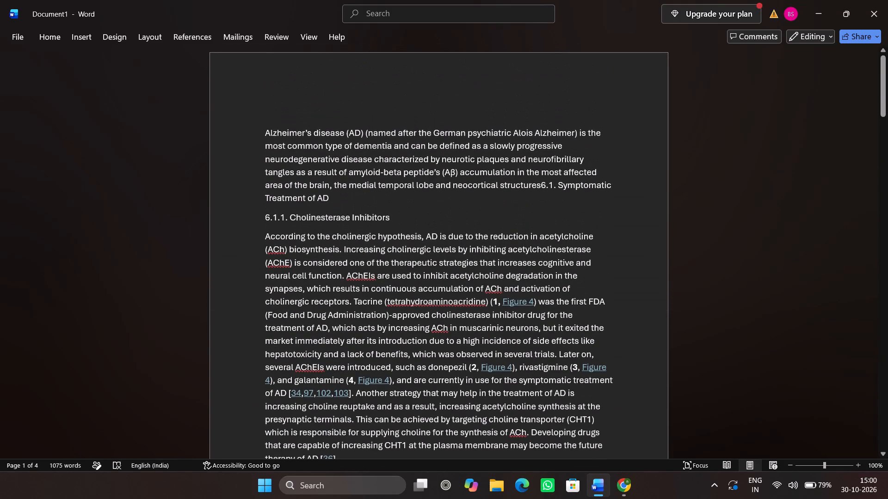
{"action": "scroll", "coordinate": [560, 230], "scroll_direction": "up", "scroll_amount": 2}
{"action": "scroll", "coordinate": [560, 230], "scroll_direction": "down", "scroll_amount": 7}
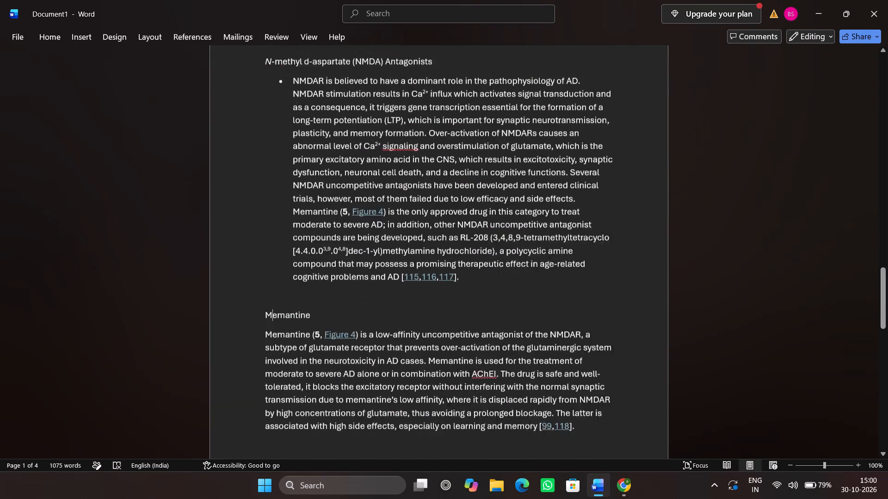
{"action": "scroll", "coordinate": [560, 230], "scroll_direction": "down", "scroll_amount": 6}
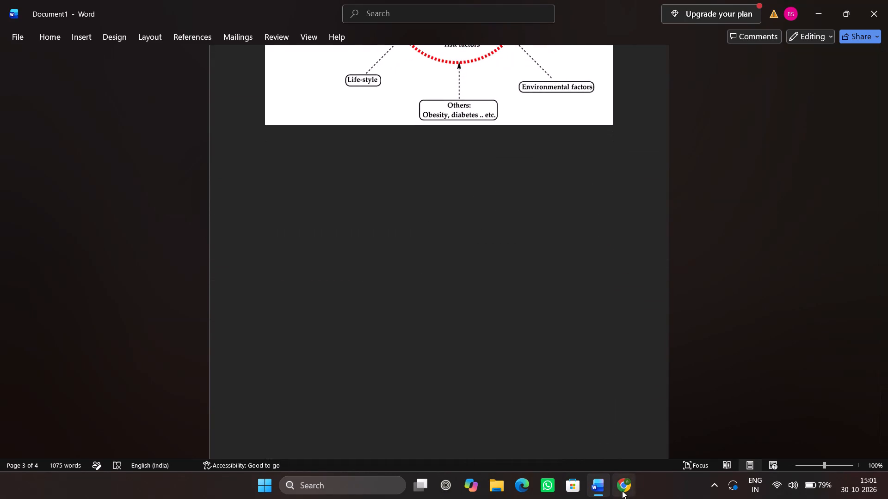
Switch to the review article in Chrome and skim the sections after Memantine, from Promising Future Therapies through to the References.
{"action": "left_click", "coordinate": [611, 414]}
{"action": "scroll", "coordinate": [458, 328], "scroll_direction": "down", "scroll_amount": 1}
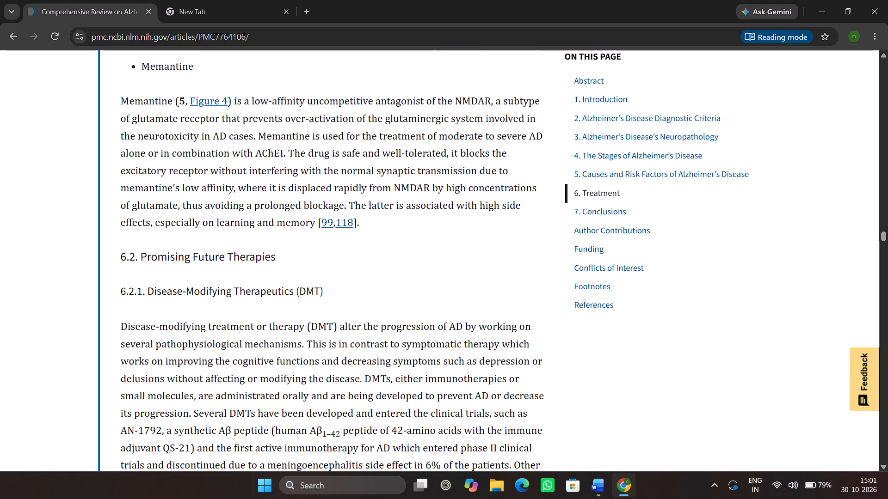
{"action": "scroll", "coordinate": [396, 320], "scroll_direction": "down", "scroll_amount": 2}
{"action": "scroll", "coordinate": [300, 274], "scroll_direction": "down", "scroll_amount": 9}
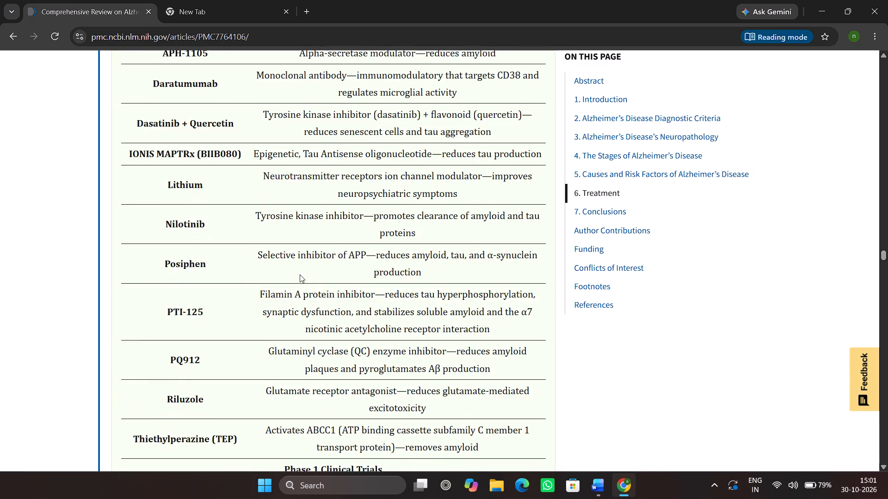
{"action": "scroll", "coordinate": [300, 274], "scroll_direction": "down", "scroll_amount": 14}
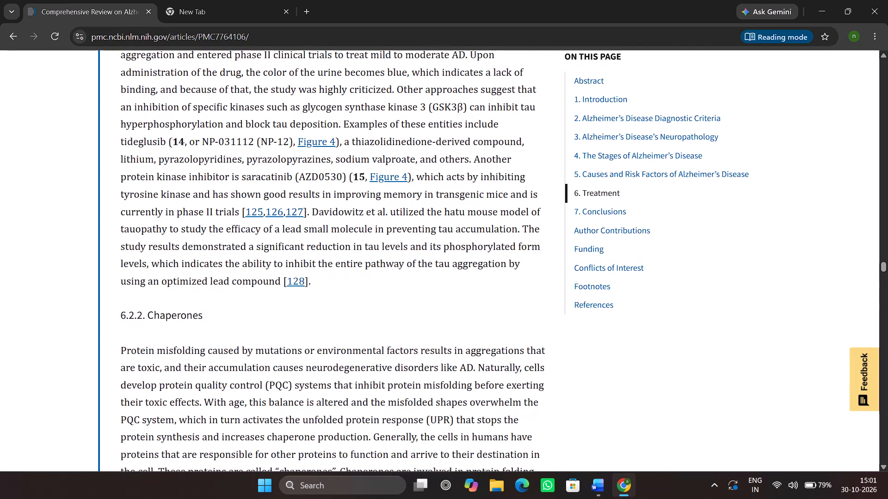
{"action": "scroll", "coordinate": [300, 274], "scroll_direction": "down", "scroll_amount": 14}
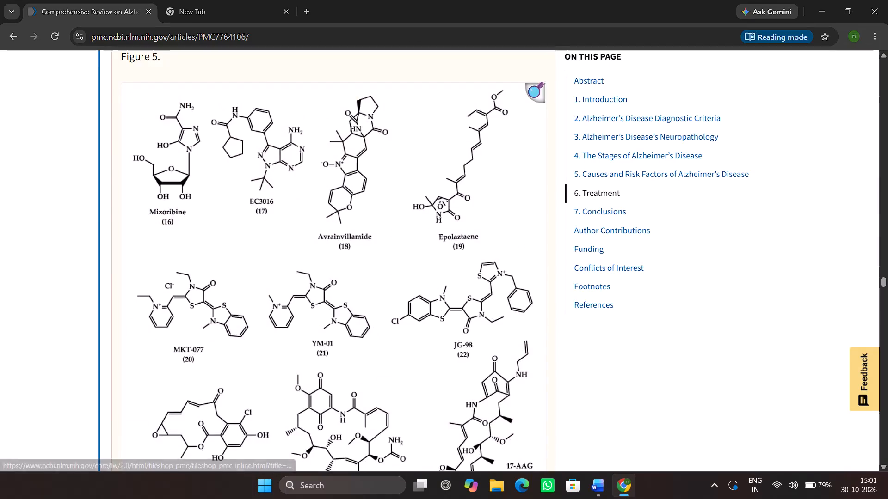
{"action": "scroll", "coordinate": [300, 274], "scroll_direction": "down", "scroll_amount": 14}
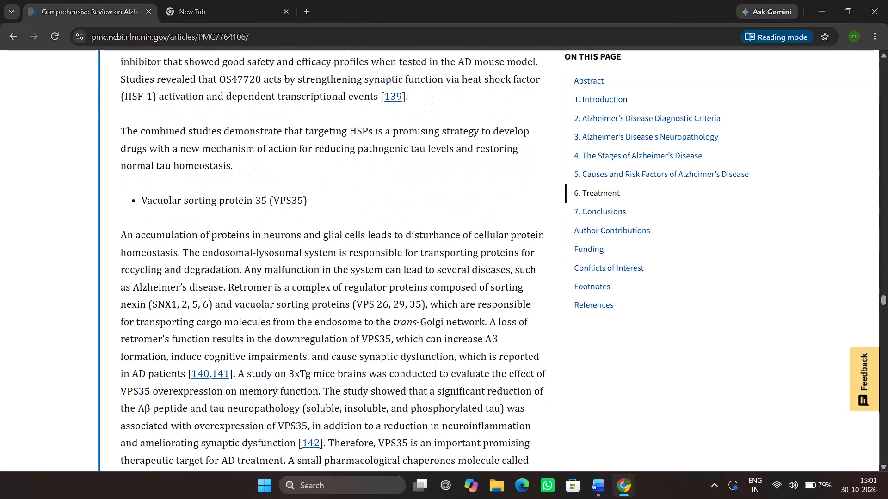
{"action": "scroll", "coordinate": [300, 274], "scroll_direction": "down", "scroll_amount": 8}
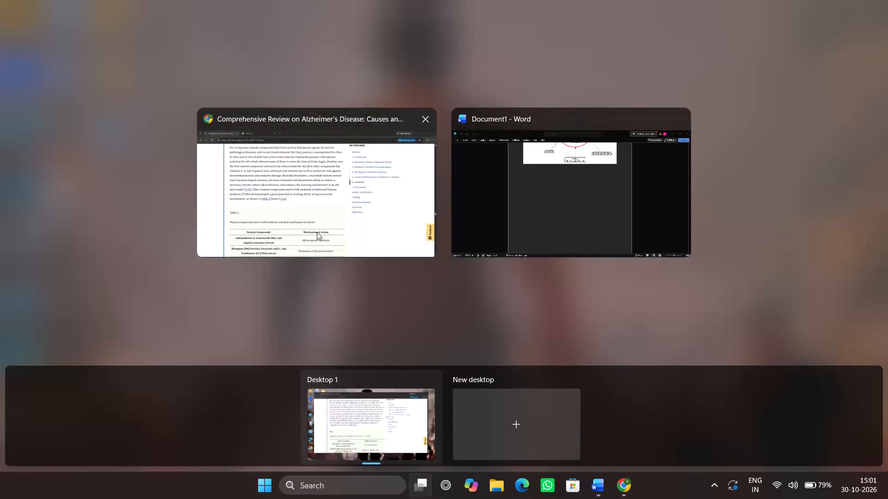
{"action": "left_click", "coordinate": [317, 232]}
{"action": "scroll", "coordinate": [317, 232], "scroll_direction": "down", "scroll_amount": 15}
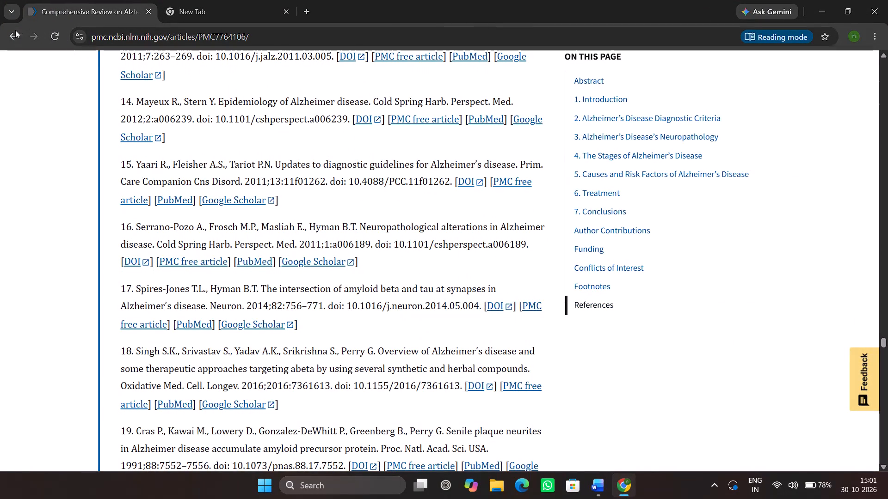
Go back to the Google results, open The Lancet's "Treatment for Alzheimer's disease", and view its Summary and Introduction.
{"action": "left_click", "coordinate": [12, 38]}
{"action": "scroll", "coordinate": [234, 248], "scroll_direction": "up", "scroll_amount": 1}
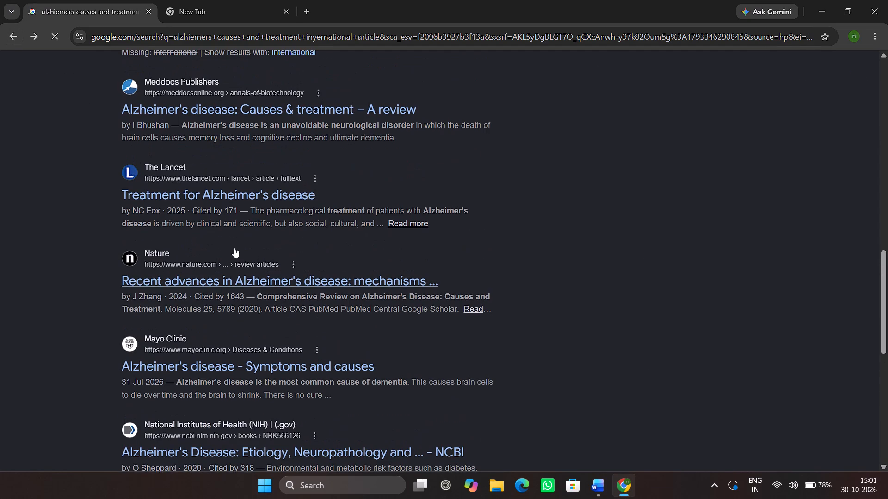
{"action": "left_click", "coordinate": [244, 195]}
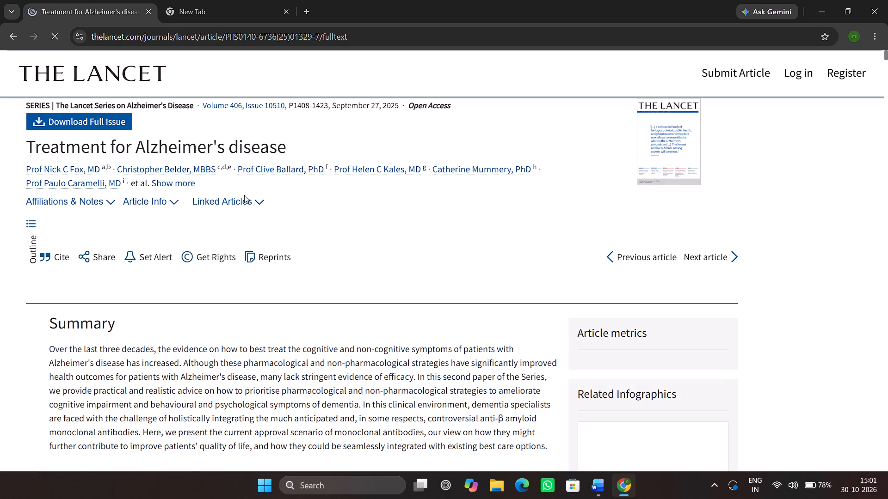
{"action": "scroll", "coordinate": [244, 195], "scroll_direction": "down", "scroll_amount": 3}
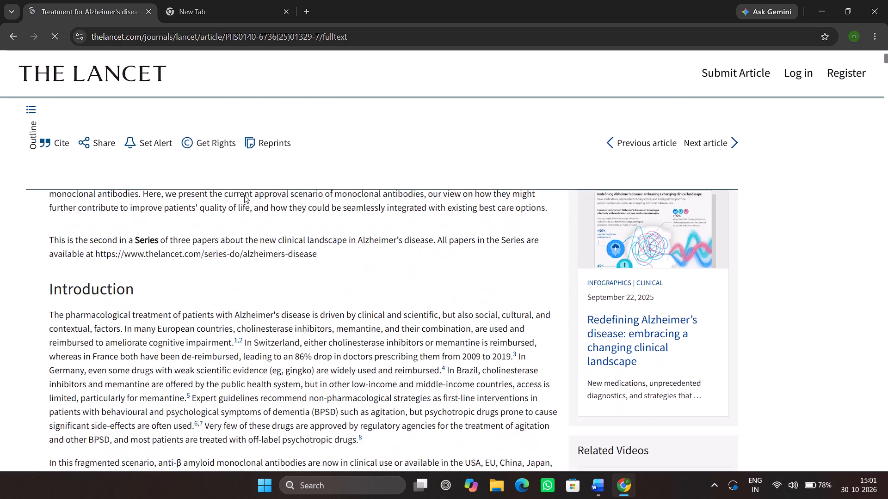
{"action": "scroll", "coordinate": [244, 195], "scroll_direction": "down", "scroll_amount": 1}
{"action": "scroll", "coordinate": [214, 251], "scroll_direction": "down", "scroll_amount": 1}
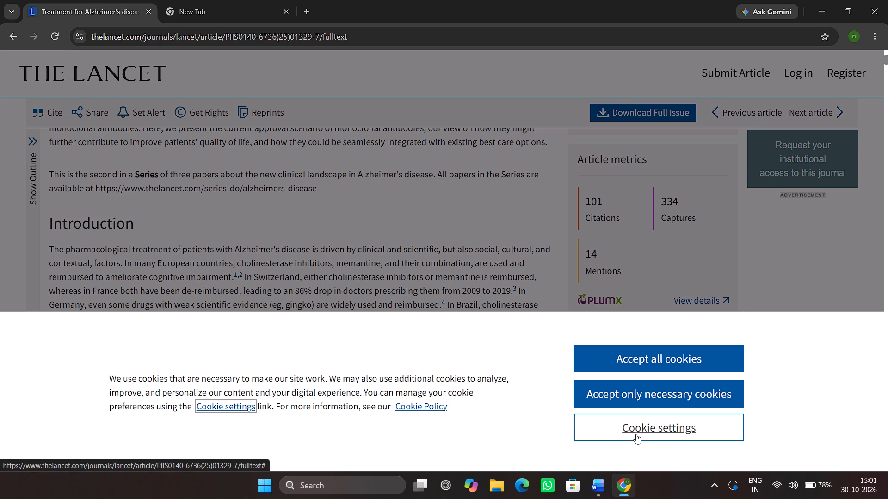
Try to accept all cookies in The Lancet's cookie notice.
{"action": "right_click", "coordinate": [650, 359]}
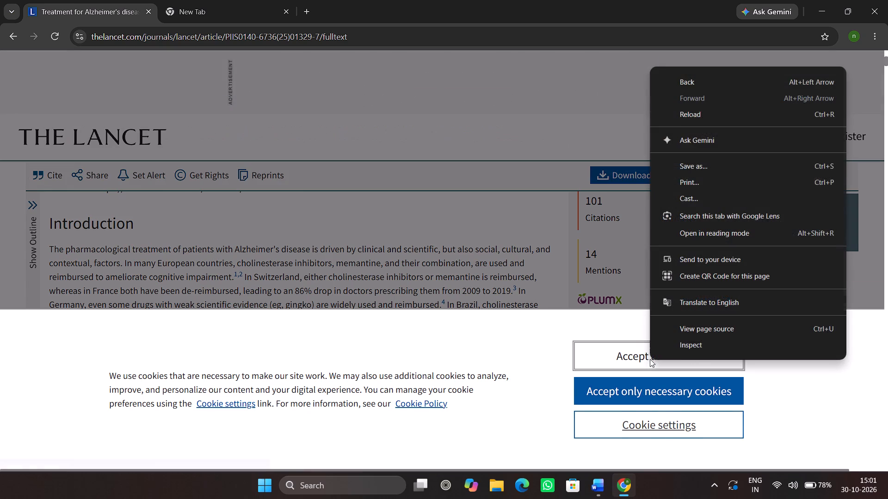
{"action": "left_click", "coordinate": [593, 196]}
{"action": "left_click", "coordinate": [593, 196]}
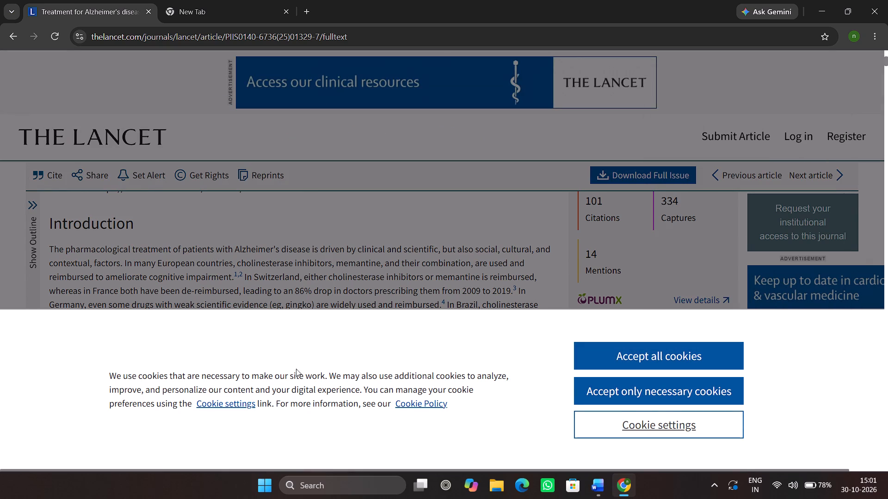
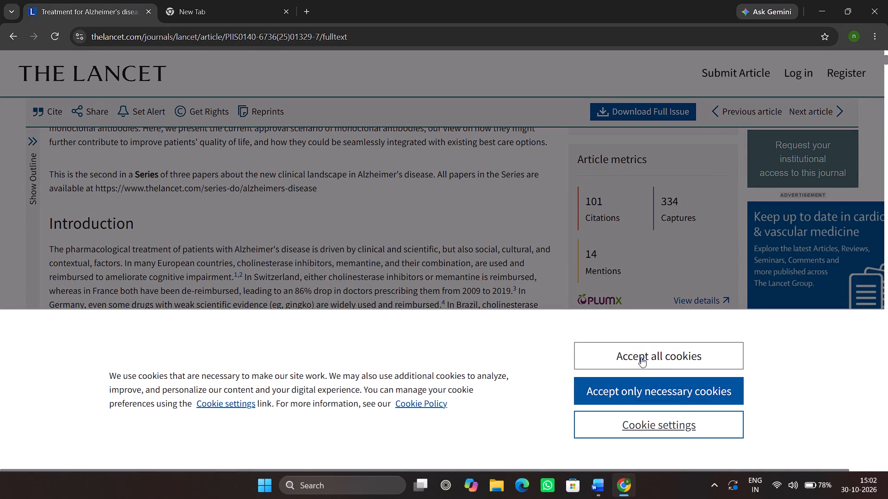
Accept all cookies in The Lancet's cookie notice.
{"action": "left_click", "coordinate": [641, 359]}
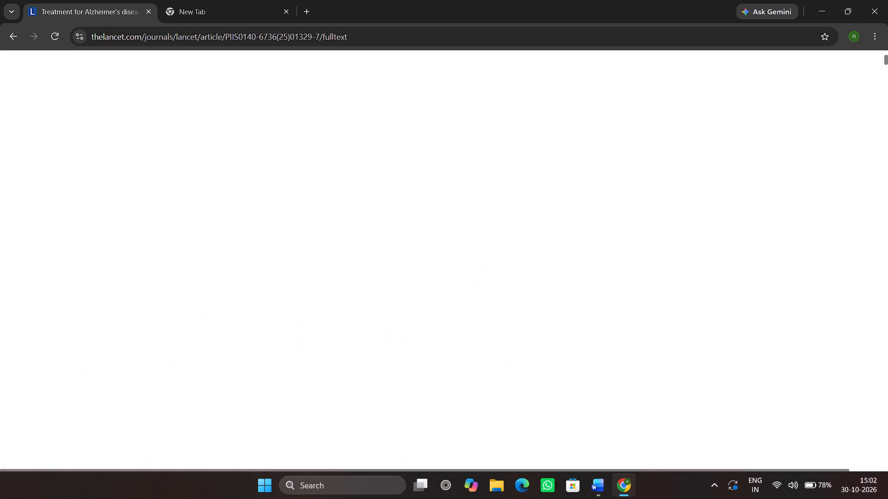
Skim The Lancet article from the Introduction through the behavioural and psychological symptoms of dementia section, including its treatments and case examples.
{"action": "scroll", "coordinate": [228, 229], "scroll_direction": "down", "scroll_amount": 1}
{"action": "scroll", "coordinate": [228, 229], "scroll_direction": "up", "scroll_amount": 1}
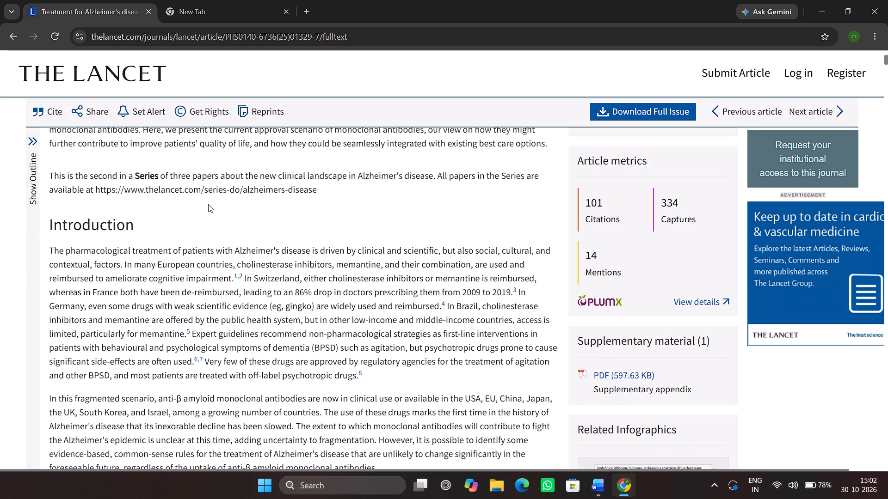
{"action": "scroll", "coordinate": [208, 204], "scroll_direction": "down", "scroll_amount": 1}
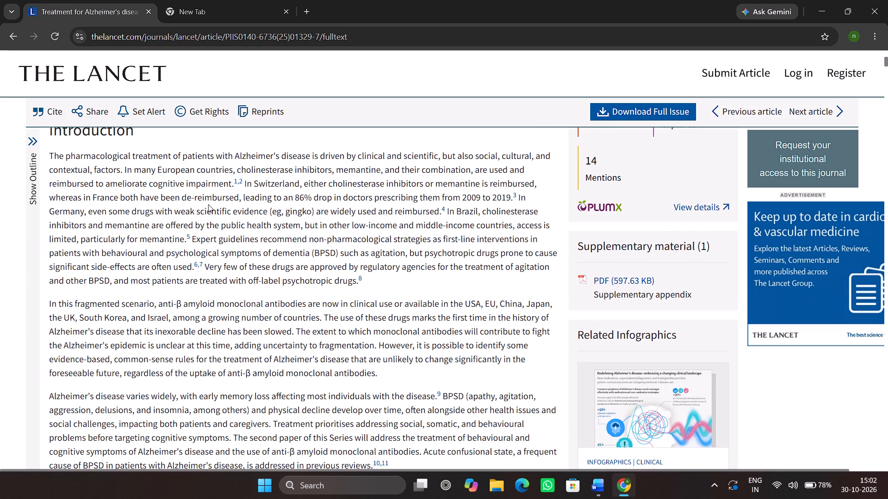
{"action": "scroll", "coordinate": [208, 204], "scroll_direction": "down", "scroll_amount": 2}
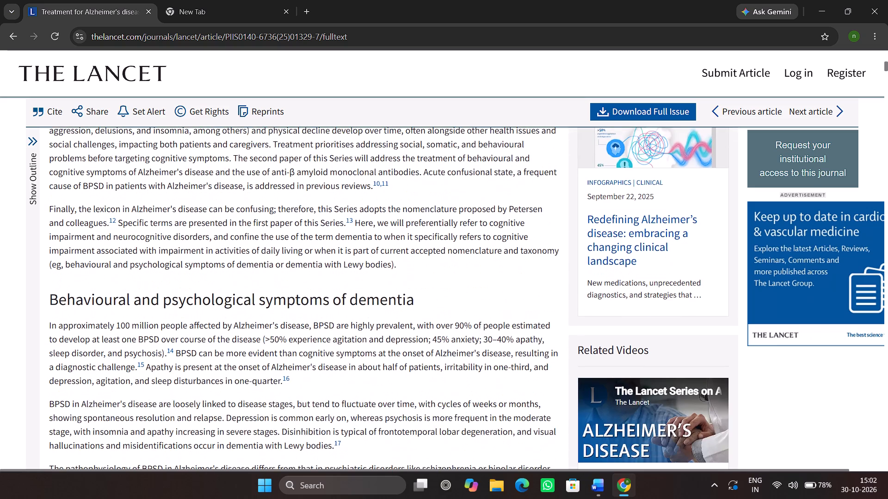
{"action": "scroll", "coordinate": [208, 204], "scroll_direction": "down", "scroll_amount": 7}
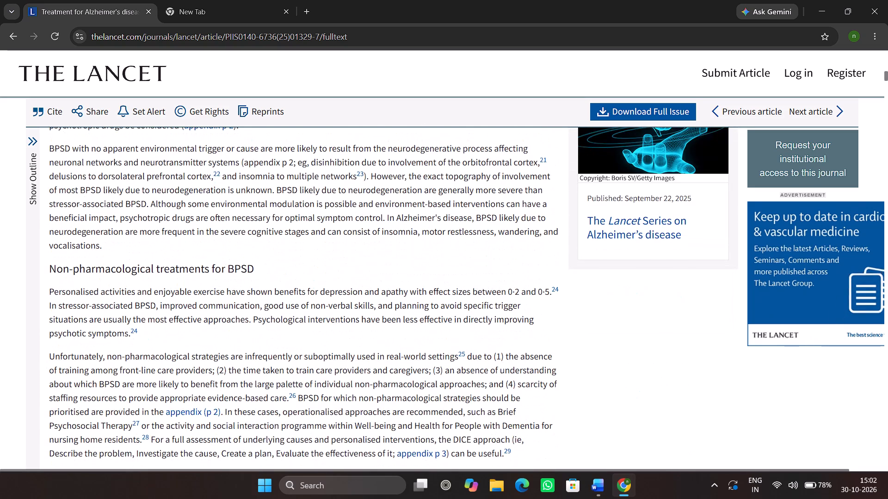
{"action": "scroll", "coordinate": [208, 204], "scroll_direction": "down", "scroll_amount": 3}
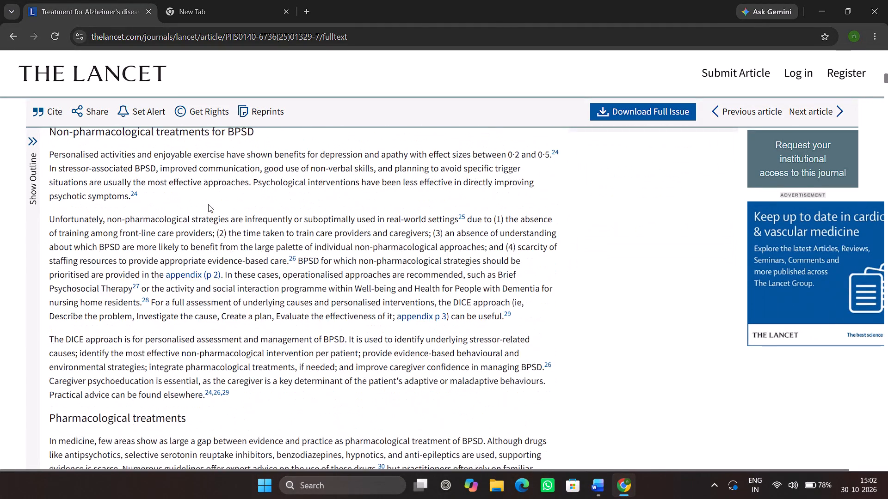
{"action": "scroll", "coordinate": [208, 204], "scroll_direction": "down", "scroll_amount": 7}
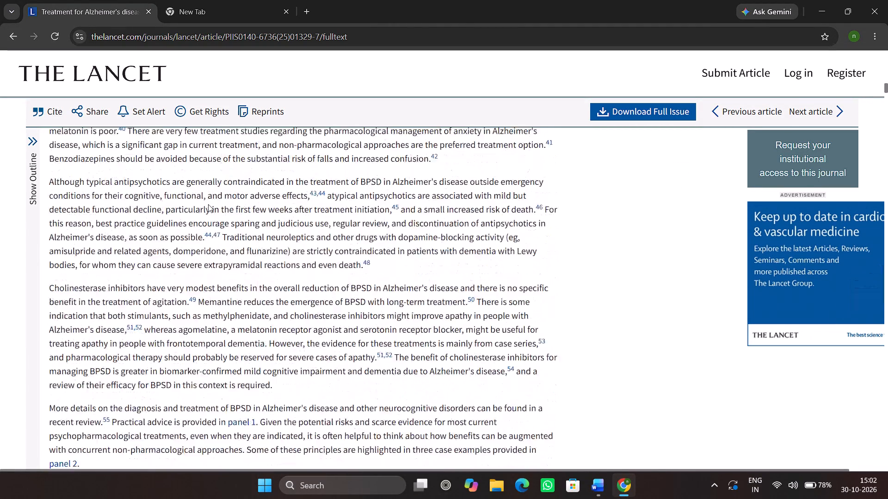
{"action": "scroll", "coordinate": [208, 204], "scroll_direction": "down", "scroll_amount": 6}
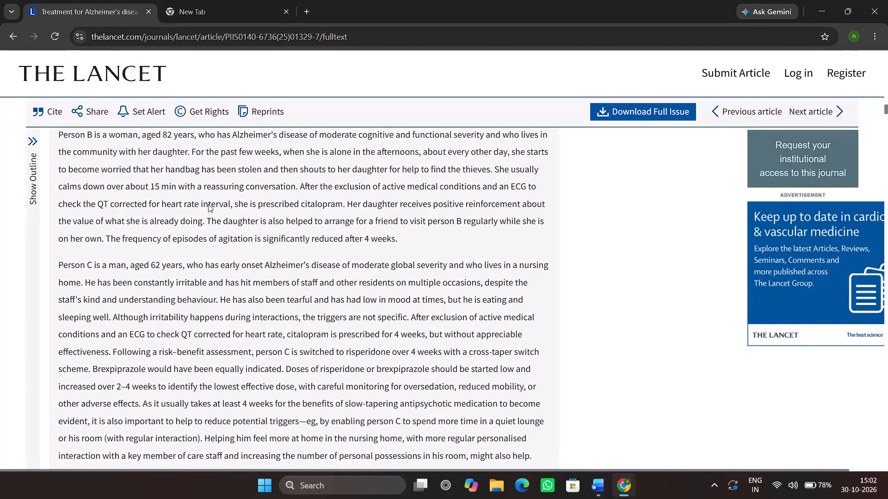
{"action": "scroll", "coordinate": [208, 204], "scroll_direction": "up", "scroll_amount": 2}
{"action": "scroll", "coordinate": [208, 204], "scroll_direction": "down", "scroll_amount": 5}
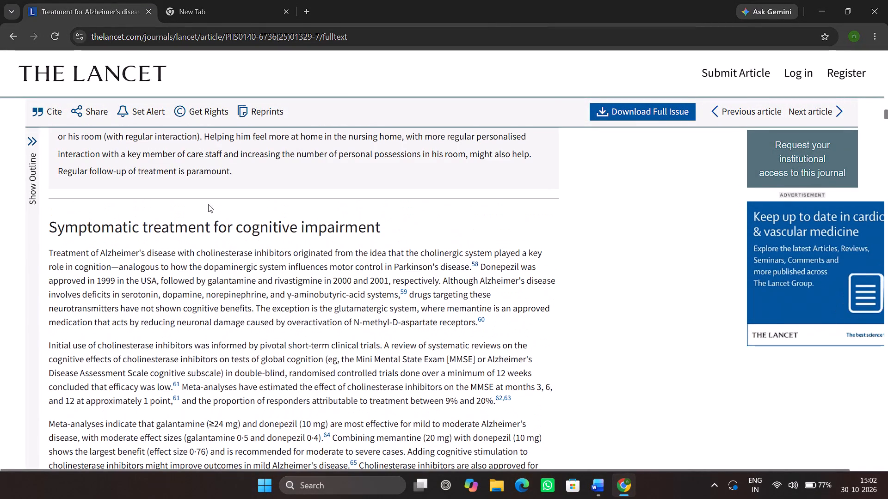
Look through the symptomatic treatment for cognitive impairment and anti-β amyloid monoclonal antibodies sections, down to Table 2 on clinical meaningfulness.
{"action": "scroll", "coordinate": [208, 204], "scroll_direction": "down", "scroll_amount": 11}
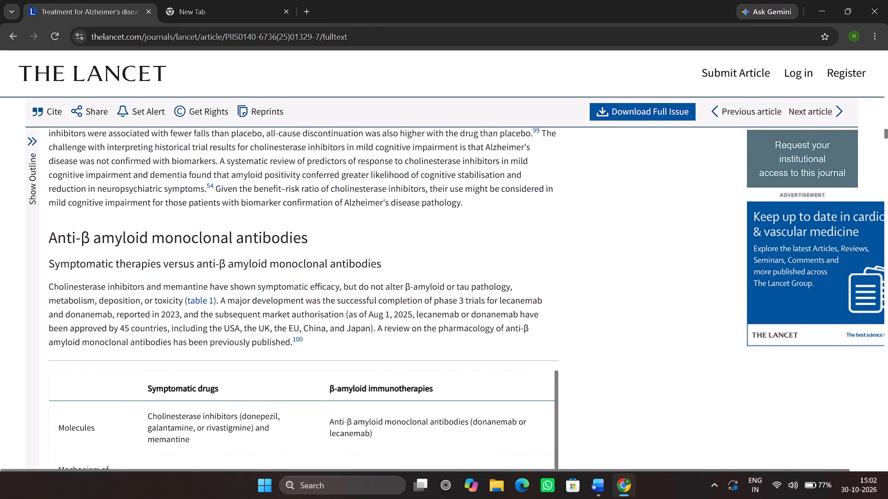
{"action": "scroll", "coordinate": [240, 286], "scroll_direction": "down", "scroll_amount": 1}
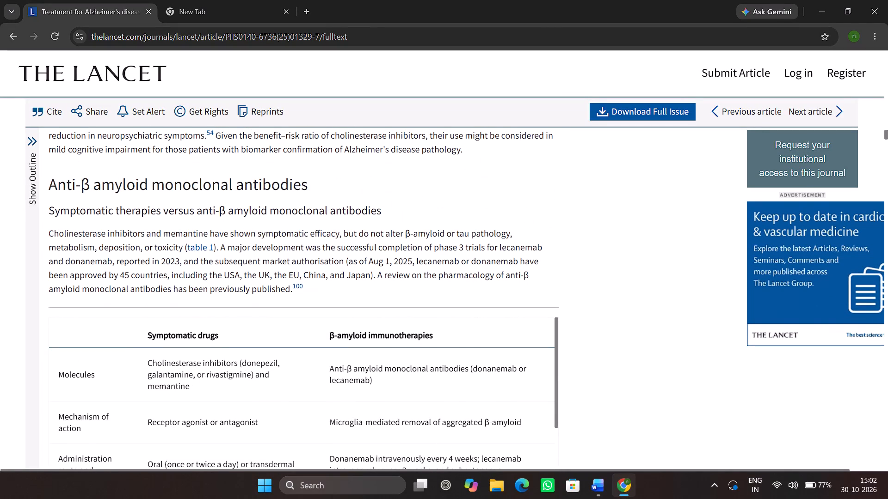
{"action": "scroll", "coordinate": [123, 240], "scroll_direction": "down", "scroll_amount": 1}
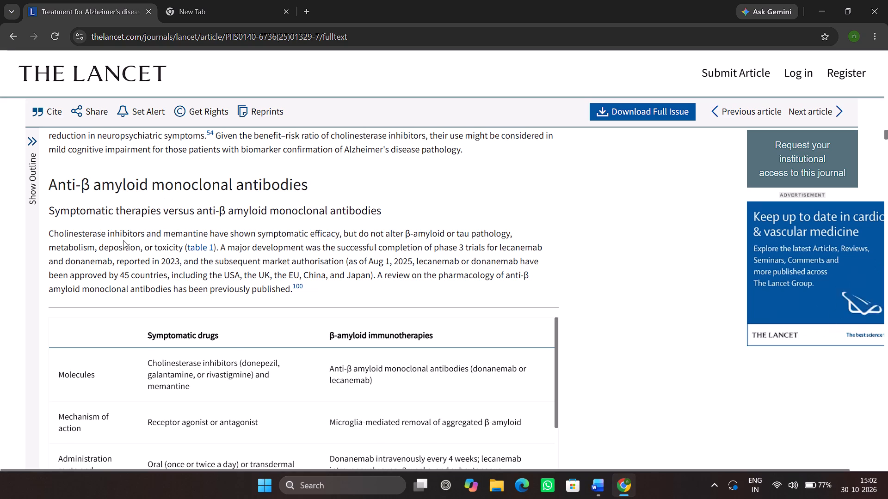
{"action": "scroll", "coordinate": [123, 240], "scroll_direction": "down", "scroll_amount": 6}
{"action": "scroll", "coordinate": [192, 320], "scroll_direction": "down", "scroll_amount": 1}
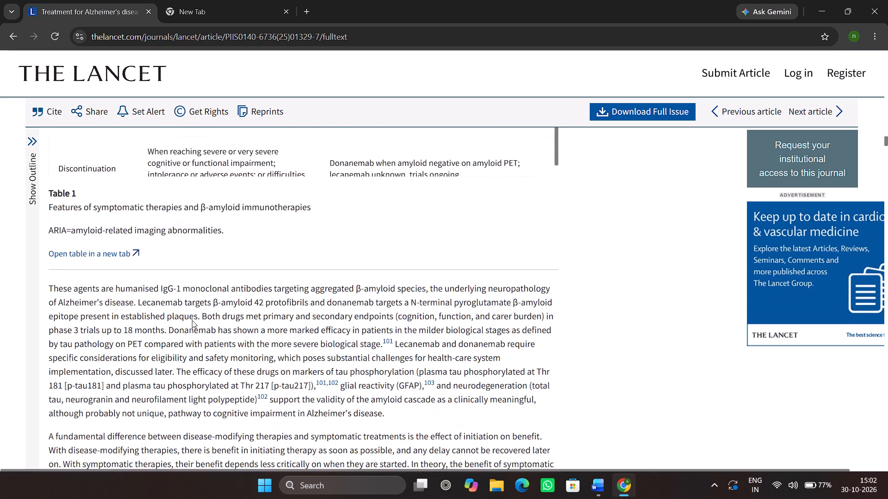
{"action": "scroll", "coordinate": [192, 320], "scroll_direction": "down", "scroll_amount": 9}
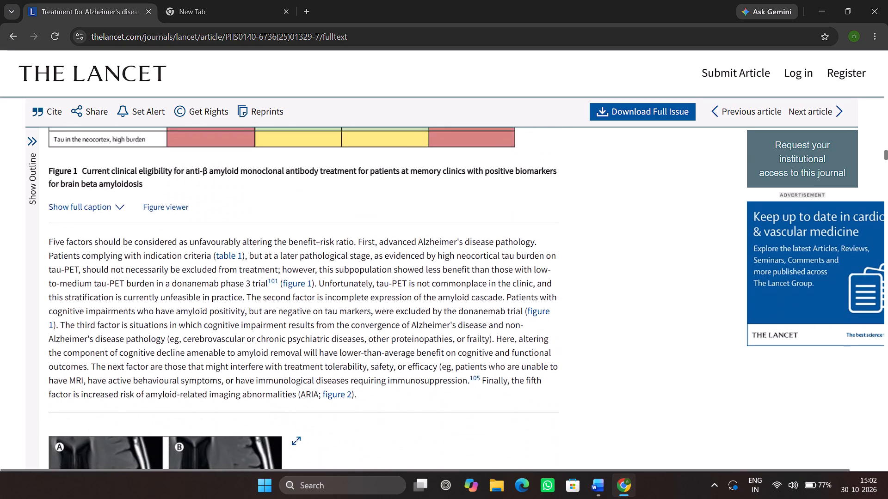
{"action": "scroll", "coordinate": [192, 320], "scroll_direction": "down", "scroll_amount": 8}
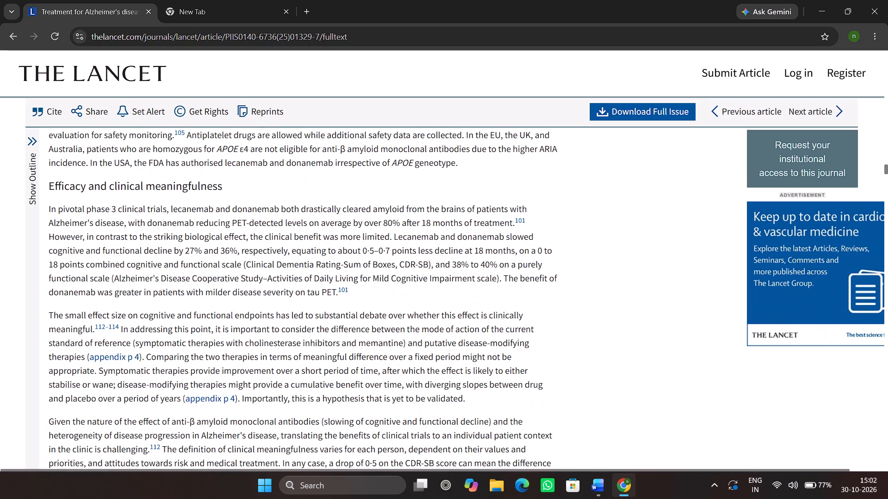
{"action": "scroll", "coordinate": [192, 320], "scroll_direction": "down", "scroll_amount": 3}
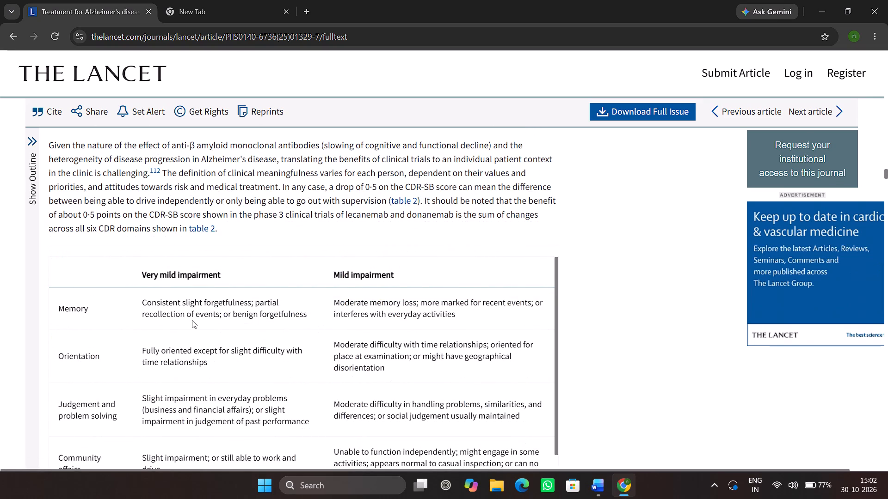
{"action": "scroll", "coordinate": [191, 319], "scroll_direction": "down", "scroll_amount": 3}
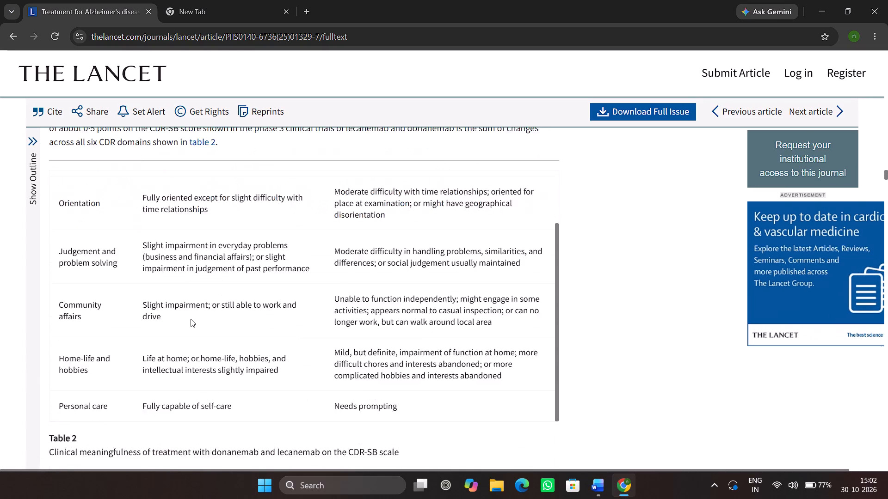
Skim the rest of The Lancet article, from Safety and follow-up through Health-care system implementation and Conclusions to the References.
{"action": "scroll", "coordinate": [191, 319], "scroll_direction": "down", "scroll_amount": 8}
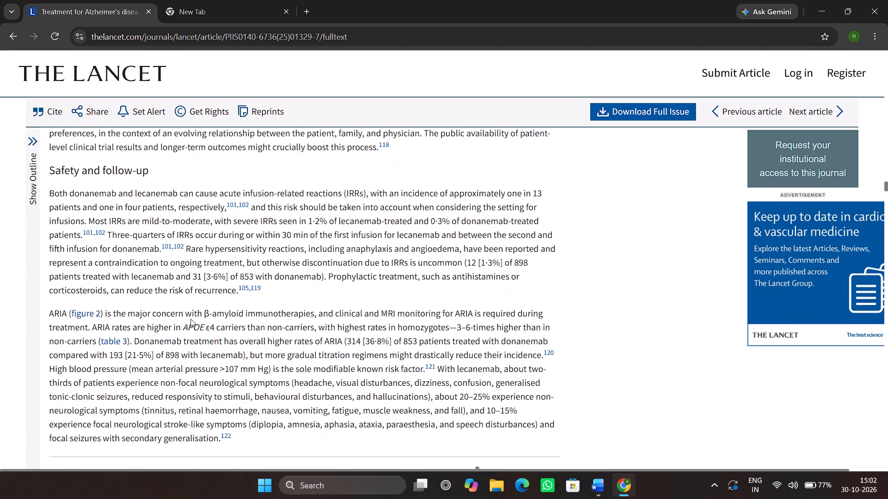
{"action": "scroll", "coordinate": [191, 319], "scroll_direction": "down", "scroll_amount": 6}
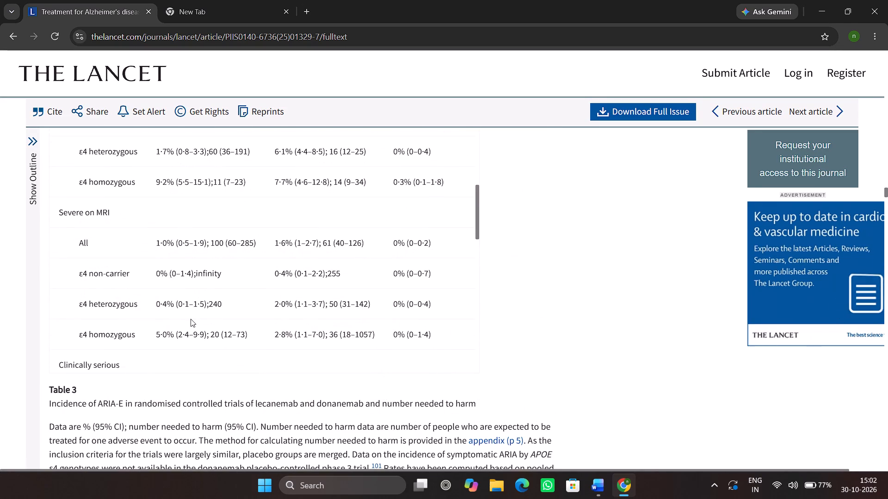
{"action": "scroll", "coordinate": [191, 319], "scroll_direction": "down", "scroll_amount": 4}
{"action": "scroll", "coordinate": [192, 392], "scroll_direction": "down", "scroll_amount": 4}
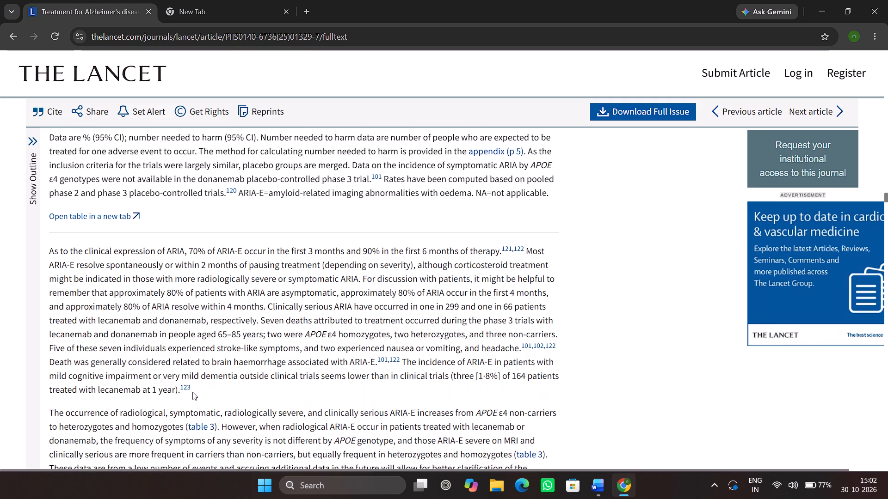
{"action": "scroll", "coordinate": [192, 392], "scroll_direction": "down", "scroll_amount": 9}
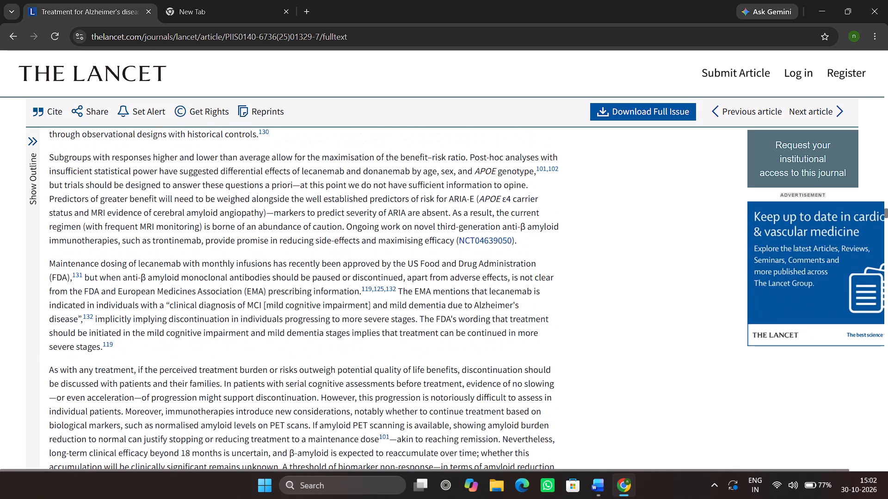
{"action": "scroll", "coordinate": [192, 392], "scroll_direction": "down", "scroll_amount": 6}
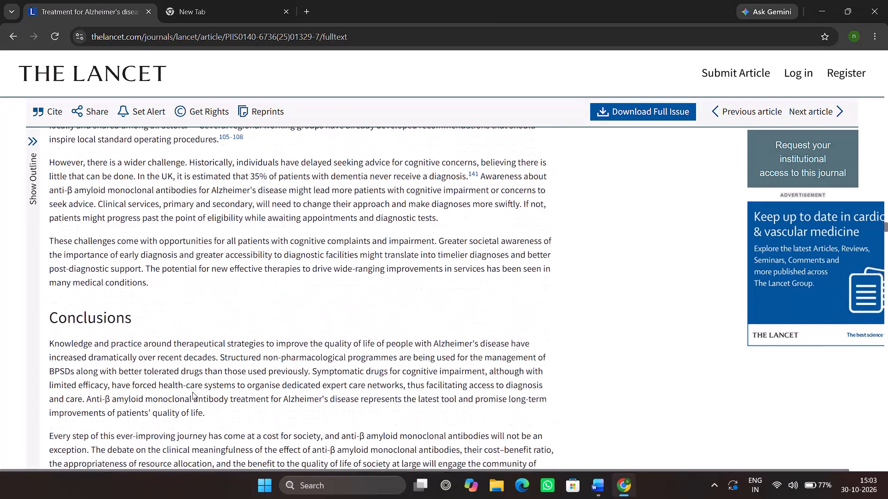
{"action": "scroll", "coordinate": [192, 392], "scroll_direction": "down", "scroll_amount": 8}
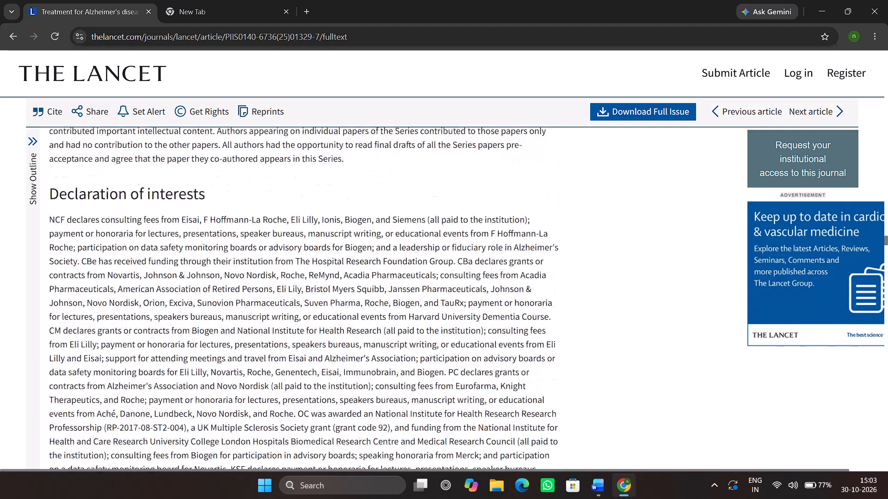
{"action": "scroll", "coordinate": [192, 392], "scroll_direction": "down", "scroll_amount": 3}
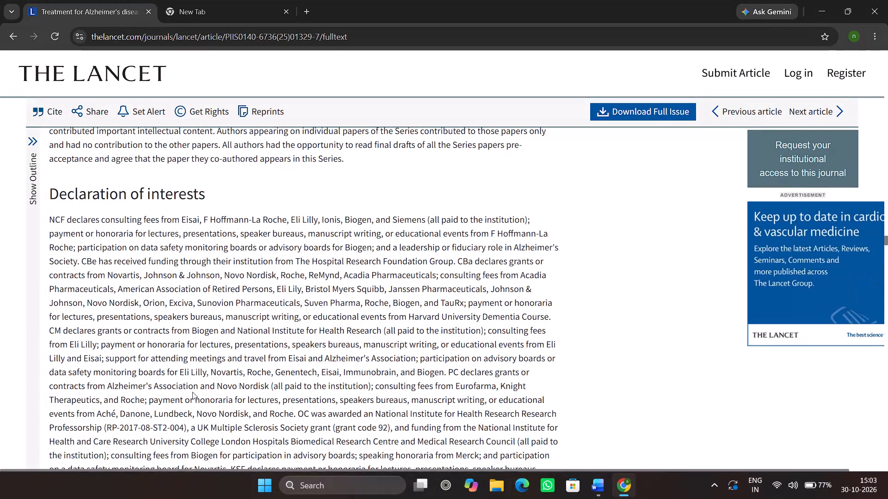
{"action": "scroll", "coordinate": [192, 392], "scroll_direction": "down", "scroll_amount": 8}
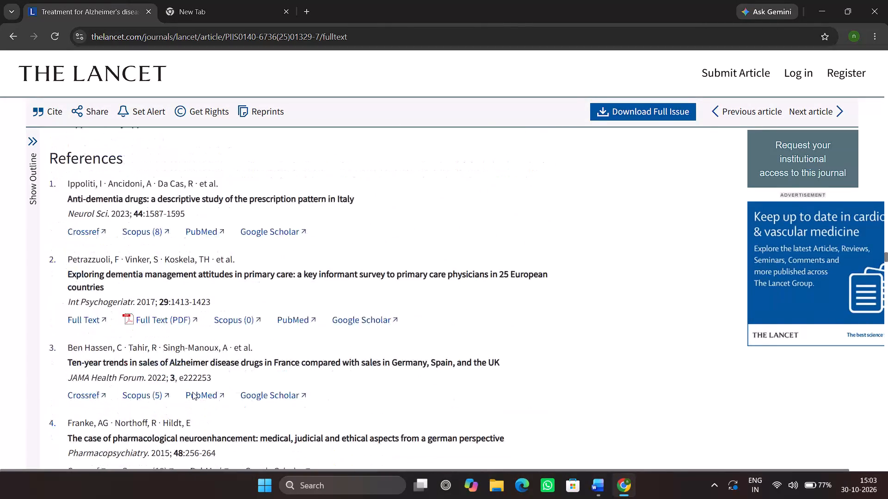
{"action": "scroll", "coordinate": [192, 392], "scroll_direction": "up", "scroll_amount": 7}
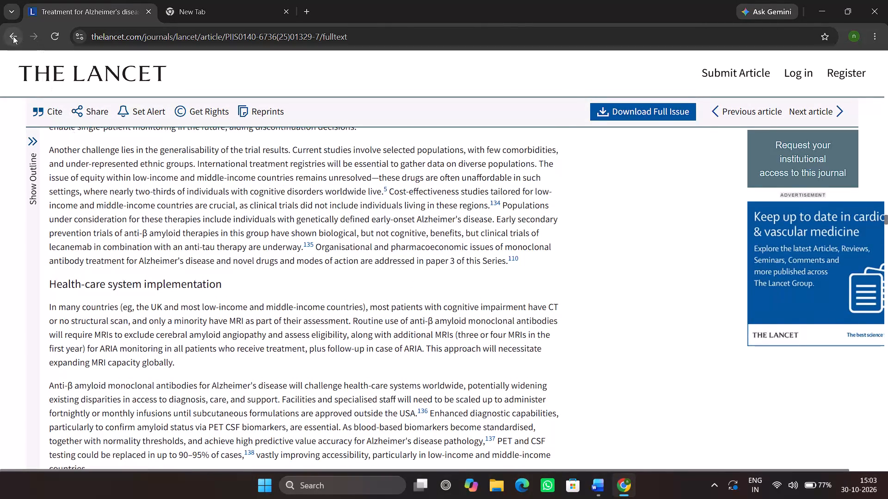
Go back to the Google results and open Meddocs Publishers' "Alzheimer's disease: Causes & treatment – A review".
{"action": "left_click", "coordinate": [13, 36]}
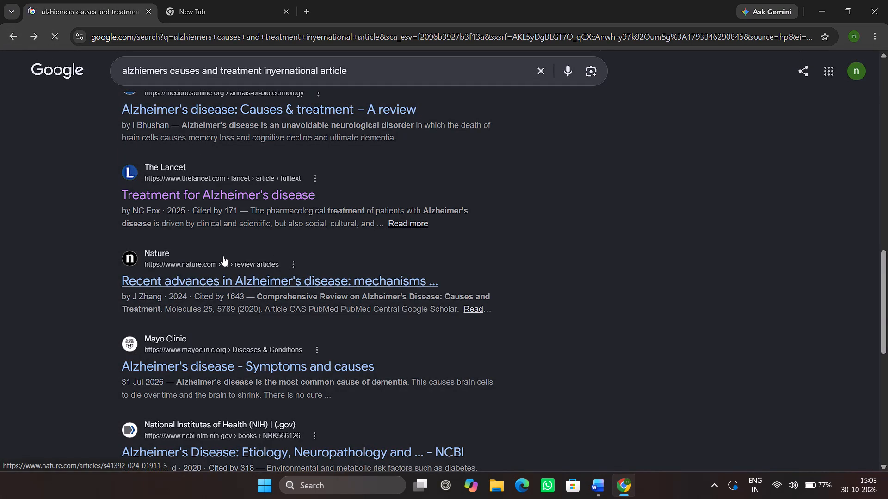
{"action": "scroll", "coordinate": [238, 213], "scroll_direction": "up", "scroll_amount": 1}
{"action": "right_click", "coordinate": [239, 223]}
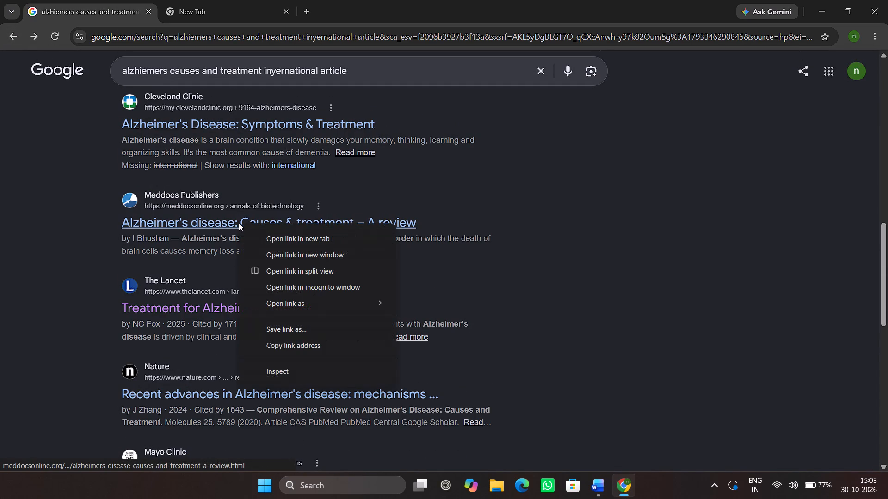
{"action": "left_click", "coordinate": [224, 217]}
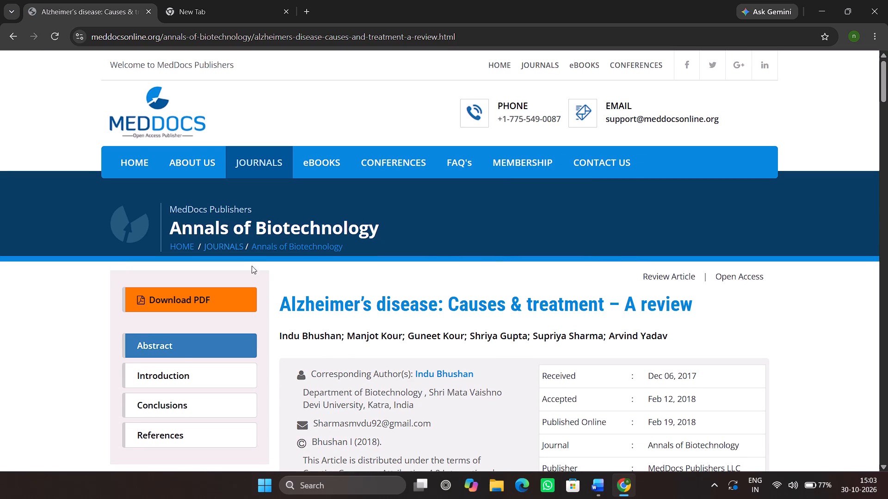
Skim the Meddocs review from the Abstract through Clinical Features to the Conclusions and References, and return to the Google results.
{"action": "scroll", "coordinate": [288, 320], "scroll_direction": "down", "scroll_amount": 5}
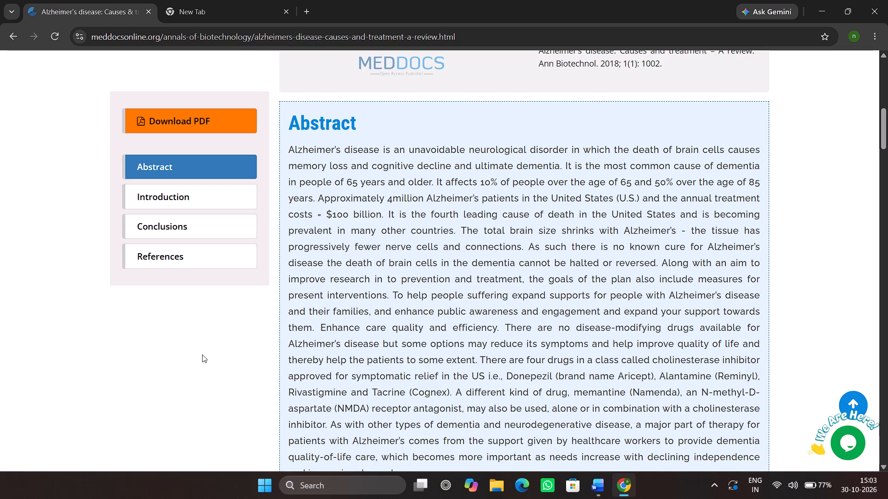
{"action": "scroll", "coordinate": [202, 354], "scroll_direction": "down", "scroll_amount": 1}
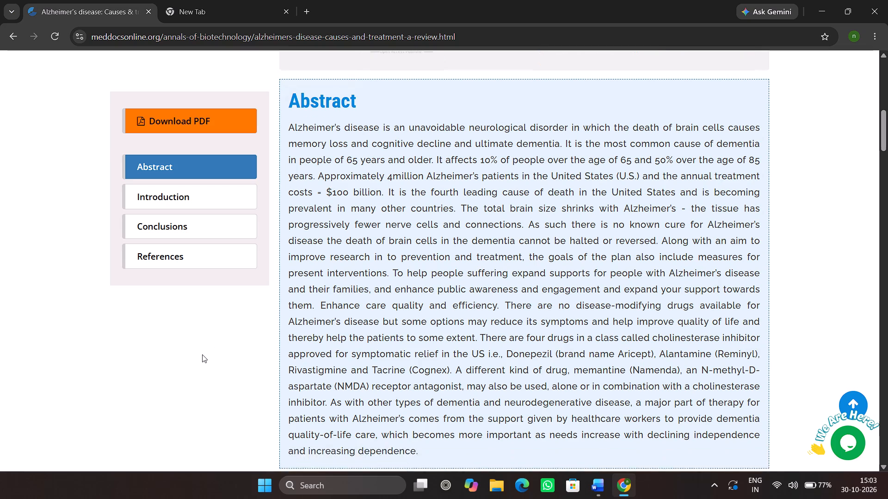
{"action": "scroll", "coordinate": [202, 354], "scroll_direction": "down", "scroll_amount": 10}
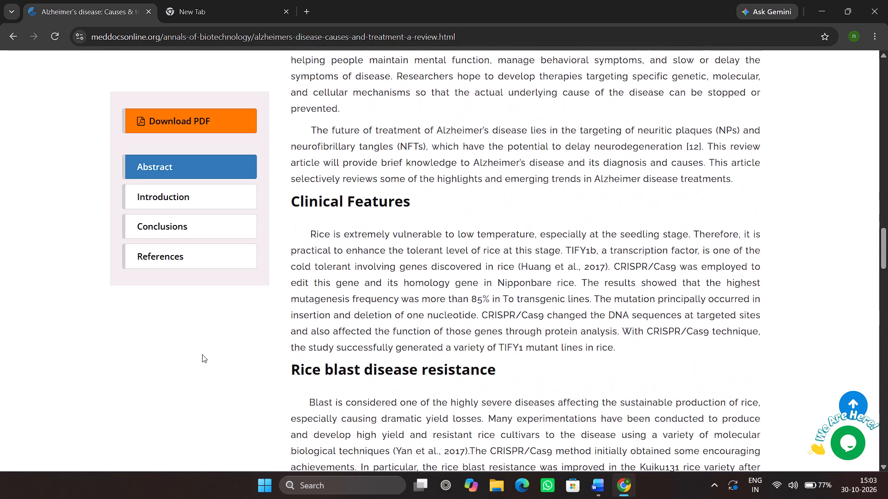
{"action": "scroll", "coordinate": [202, 354], "scroll_direction": "down", "scroll_amount": 11}
{"action": "scroll", "coordinate": [202, 354], "scroll_direction": "up", "scroll_amount": 1}
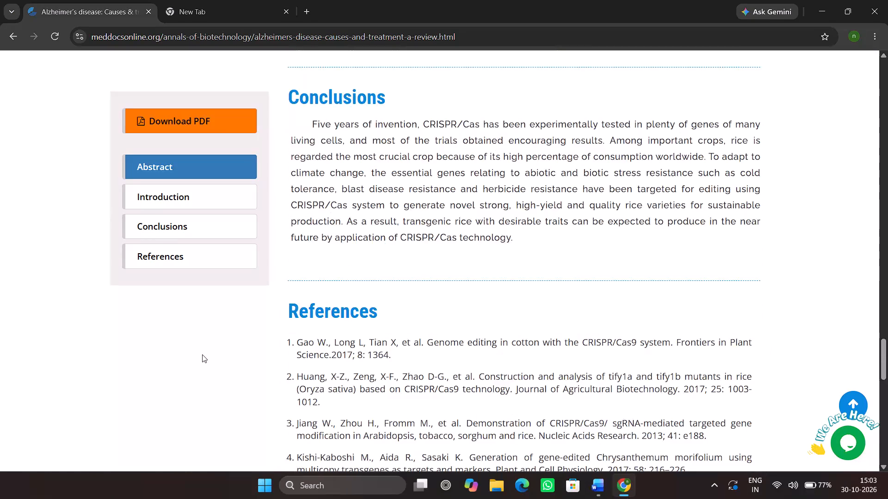
{"action": "scroll", "coordinate": [202, 354], "scroll_direction": "up", "scroll_amount": 1}
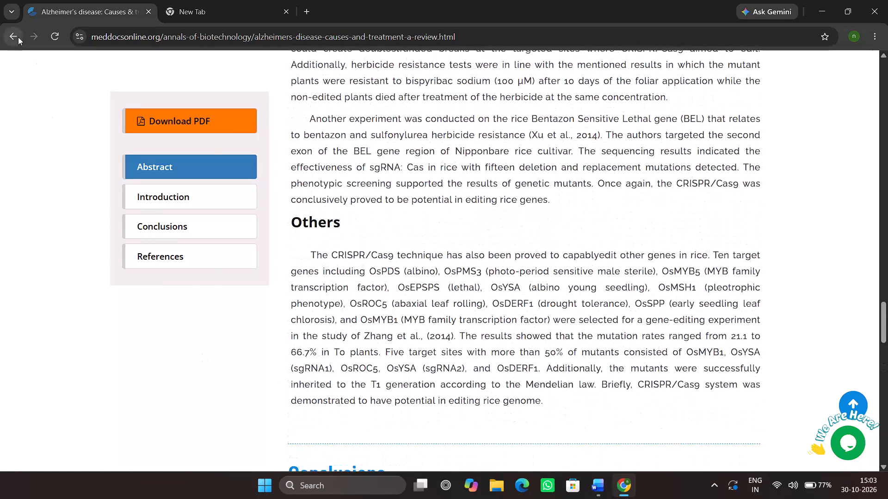
{"action": "left_click", "coordinate": [18, 37]}
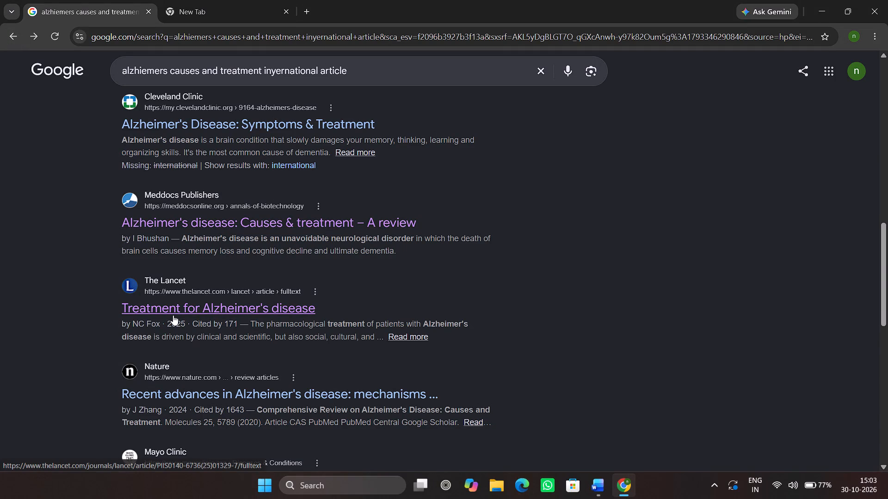
Open the NCBI result "Alzheimer's Disease: Etiology, Neuropathology and ..." from the Google results.
{"action": "scroll", "coordinate": [173, 315], "scroll_direction": "down", "scroll_amount": 3}
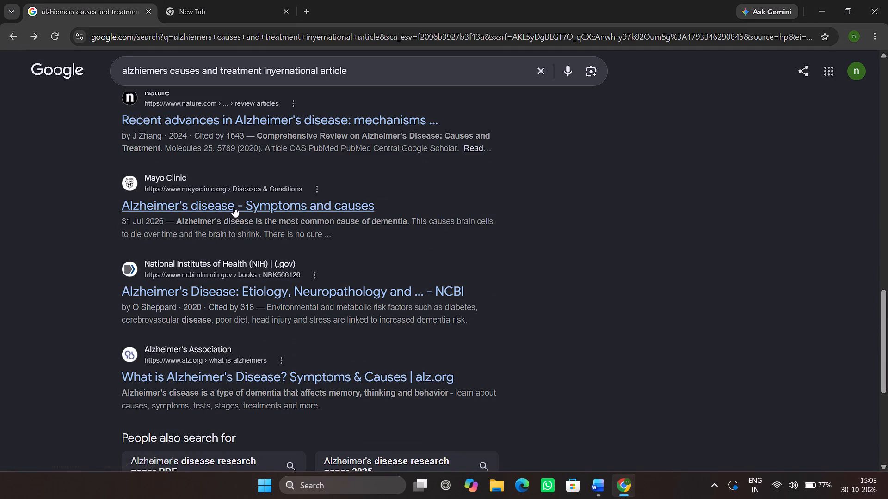
{"action": "left_click", "coordinate": [241, 296]}
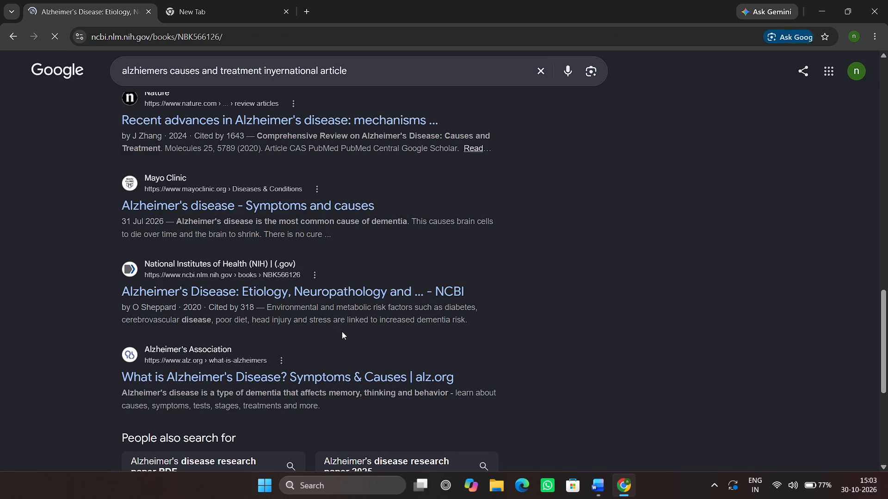
Skim the NCBI chapter from the Introduction through Etiology, Neuropathology and Pathogenesis, and return to the top of the Google results.
{"action": "scroll", "coordinate": [341, 331], "scroll_direction": "down", "scroll_amount": 4}
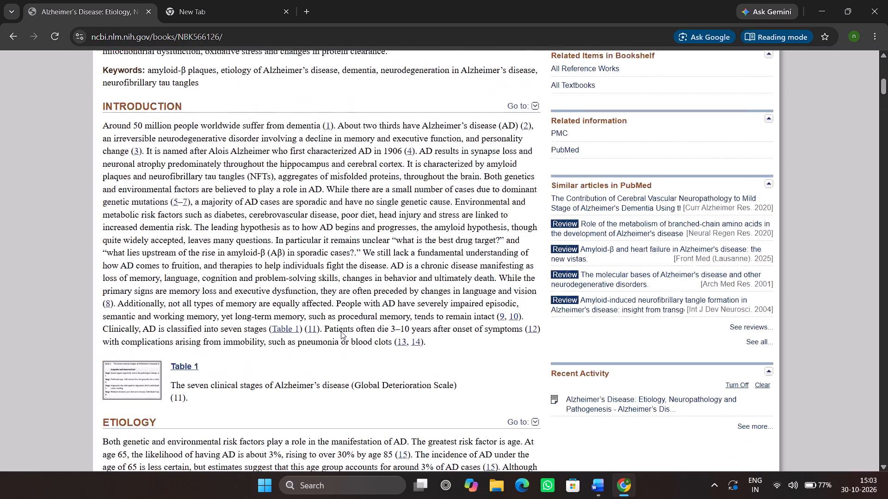
{"action": "scroll", "coordinate": [341, 331], "scroll_direction": "down", "scroll_amount": 8}
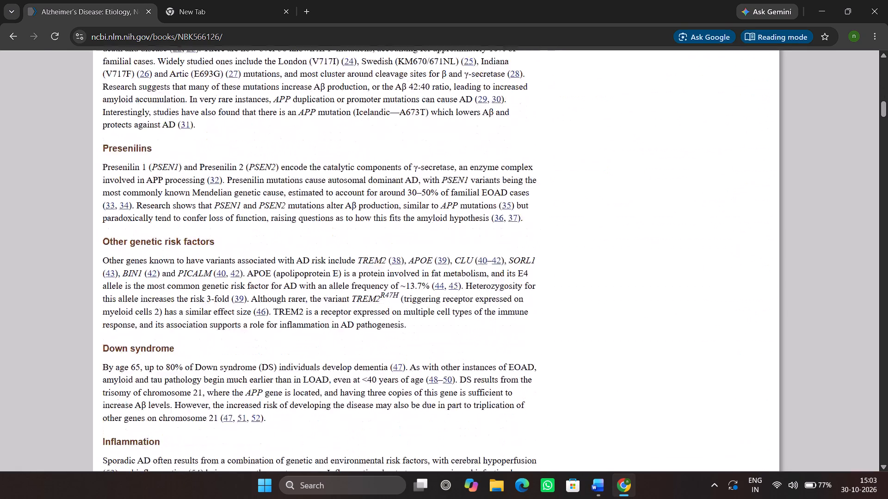
{"action": "scroll", "coordinate": [345, 323], "scroll_direction": "down", "scroll_amount": 6}
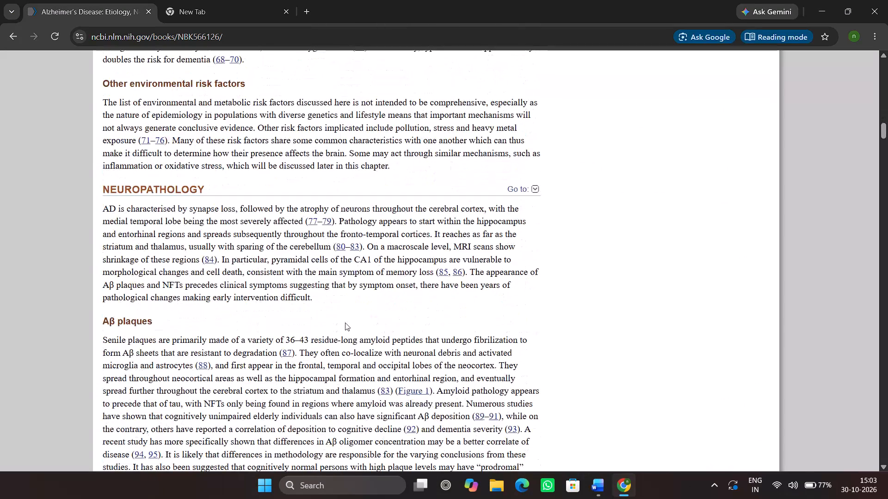
{"action": "scroll", "coordinate": [345, 323], "scroll_direction": "down", "scroll_amount": 7}
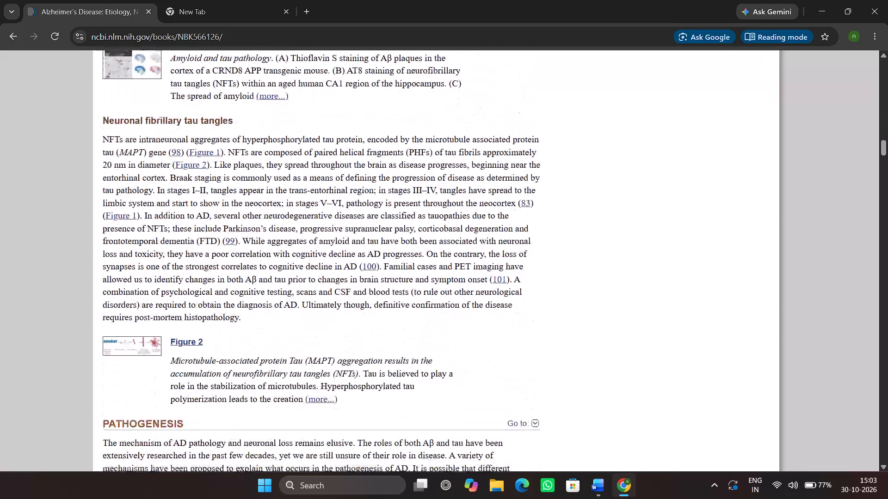
{"action": "scroll", "coordinate": [345, 323], "scroll_direction": "down", "scroll_amount": 9}
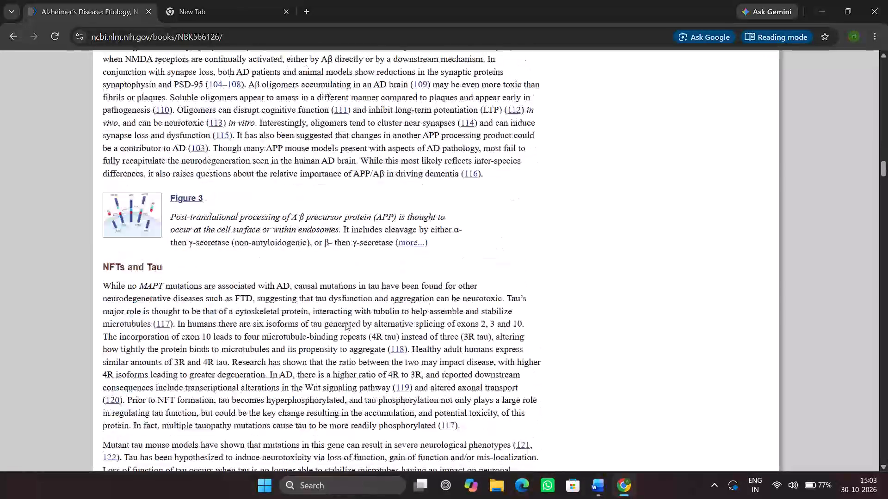
{"action": "scroll", "coordinate": [345, 323], "scroll_direction": "down", "scroll_amount": 8}
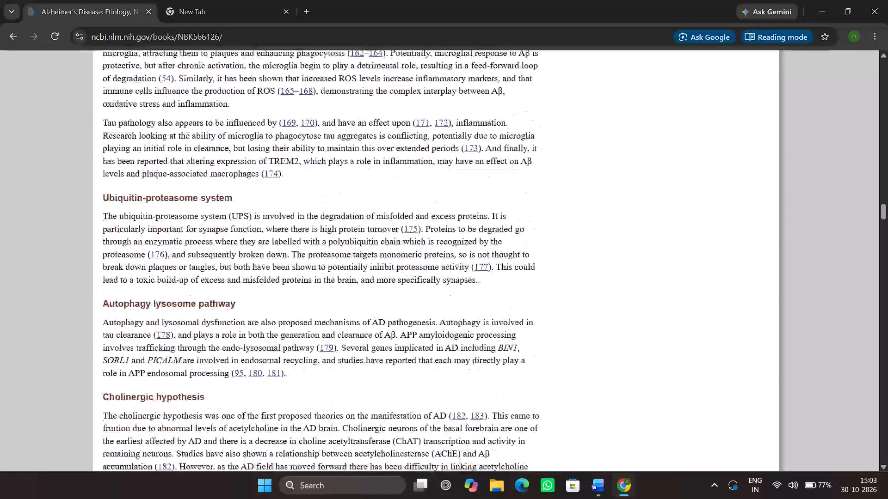
{"action": "scroll", "coordinate": [345, 323], "scroll_direction": "down", "scroll_amount": 3}
{"action": "scroll", "coordinate": [345, 323], "scroll_direction": "up", "scroll_amount": 9}
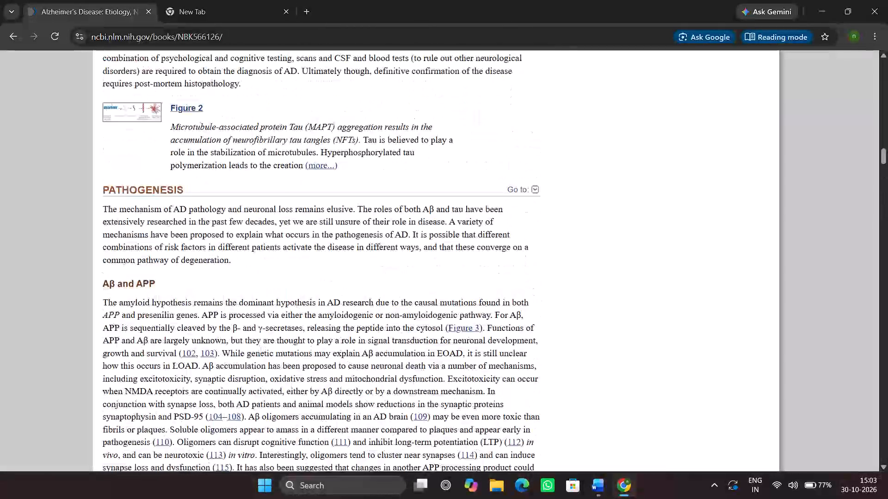
{"action": "scroll", "coordinate": [345, 323], "scroll_direction": "up", "scroll_amount": 1}
{"action": "scroll", "coordinate": [345, 323], "scroll_direction": "down", "scroll_amount": 5}
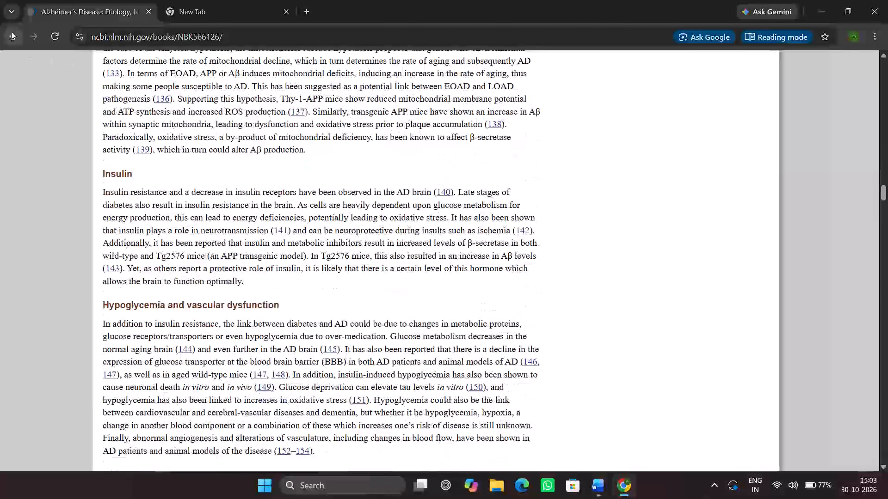
{"action": "left_click", "coordinate": [11, 31]}
{"action": "scroll", "coordinate": [219, 334], "scroll_direction": "right", "scroll_amount": 1}
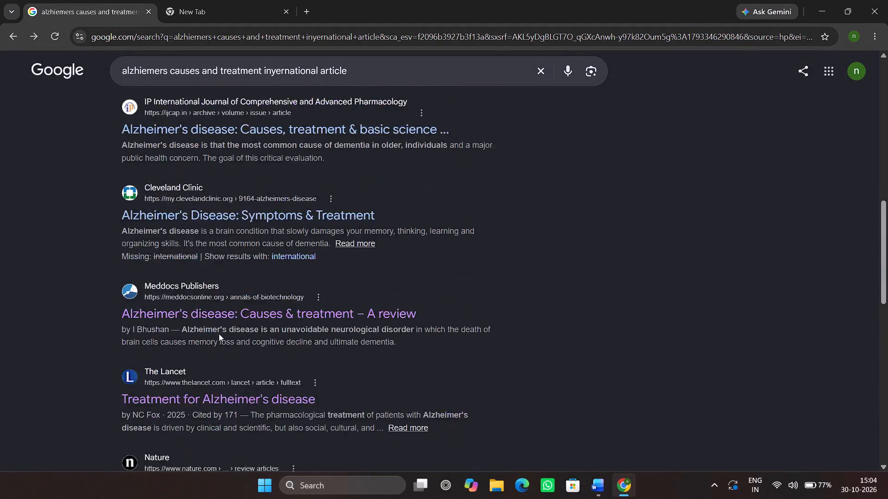
{"action": "scroll", "coordinate": [219, 334], "scroll_direction": "up", "scroll_amount": 3}
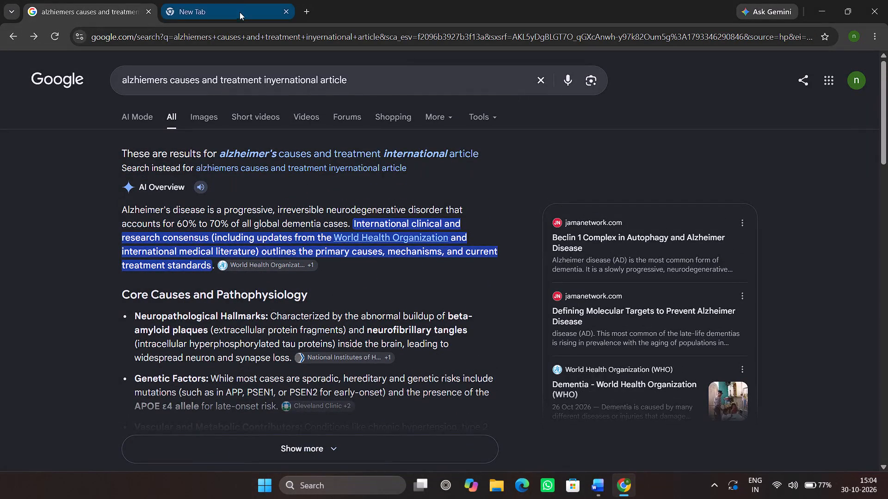
Replace the empty tab with a fresh one, search for the song "Yeh Fitoor Mera" and open its Zee Music Company YouTube video.
{"action": "left_click", "coordinate": [240, 13]}
{"action": "left_click", "coordinate": [287, 10]}
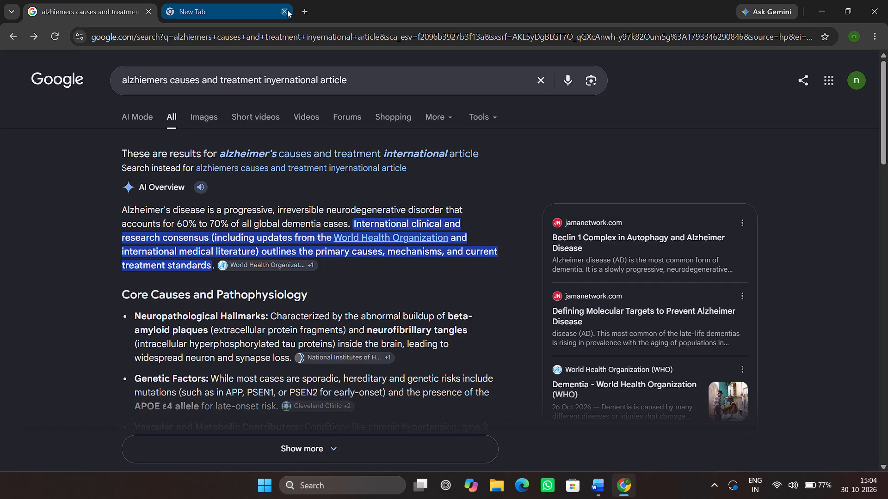
{"action": "left_click", "coordinate": [168, 10]}
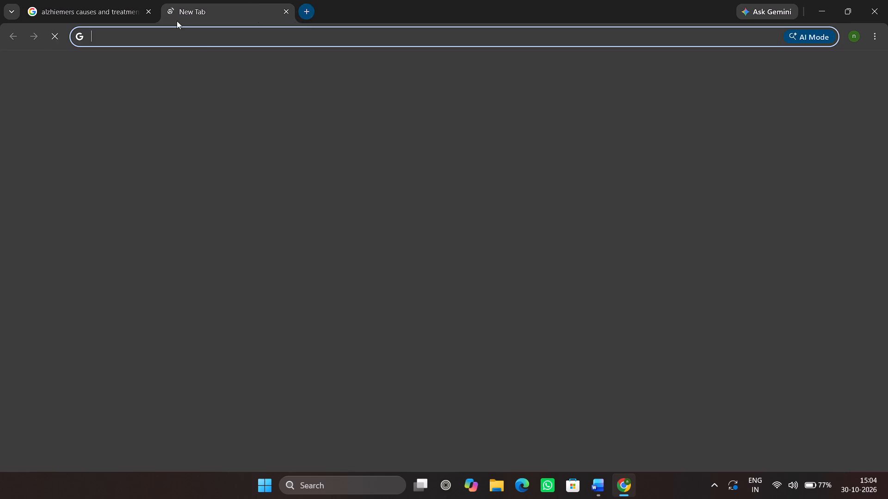
{"action": "left_click", "coordinate": [279, 223]}
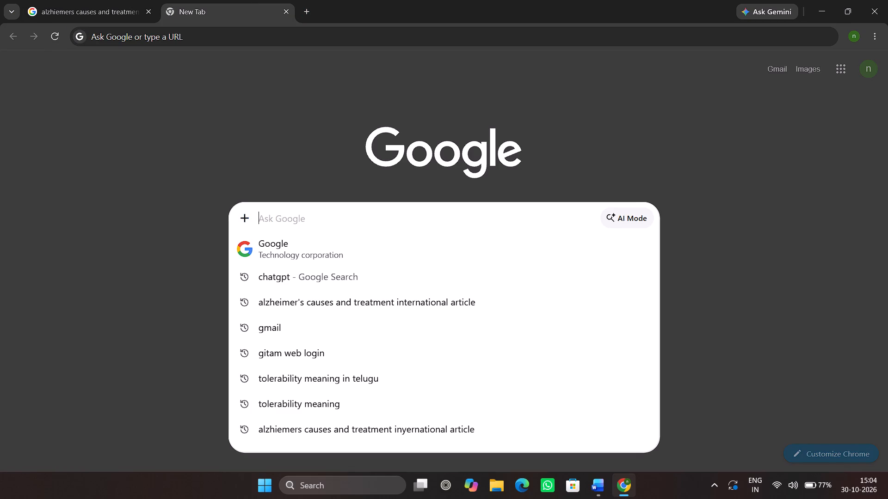
{"action": "type", "text": "yeh fitoor mer"}
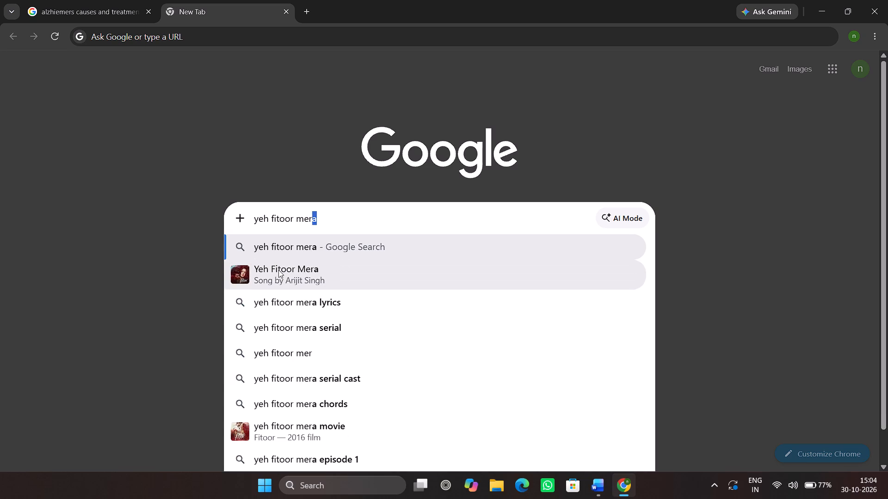
{"action": "left_click", "coordinate": [278, 270]}
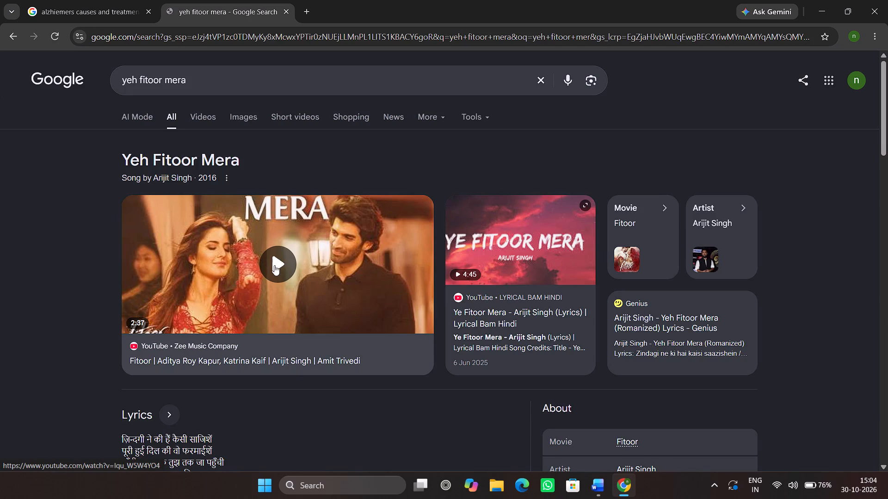
{"action": "left_click", "coordinate": [274, 265]}
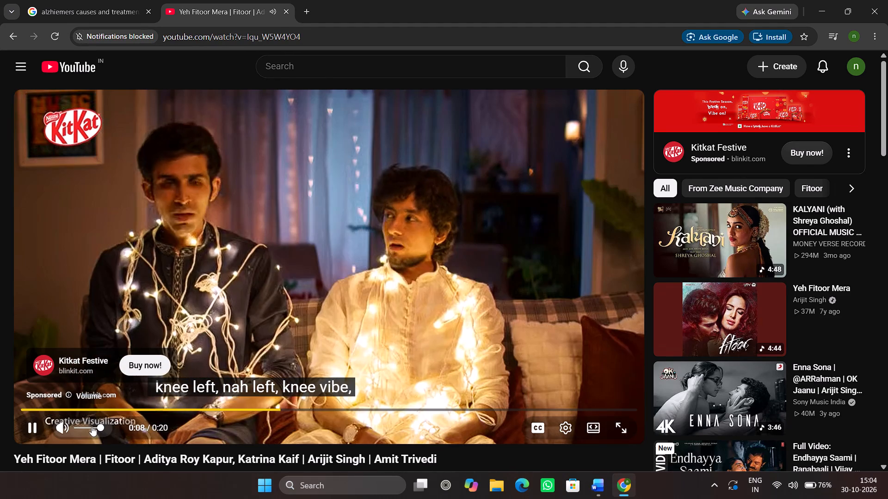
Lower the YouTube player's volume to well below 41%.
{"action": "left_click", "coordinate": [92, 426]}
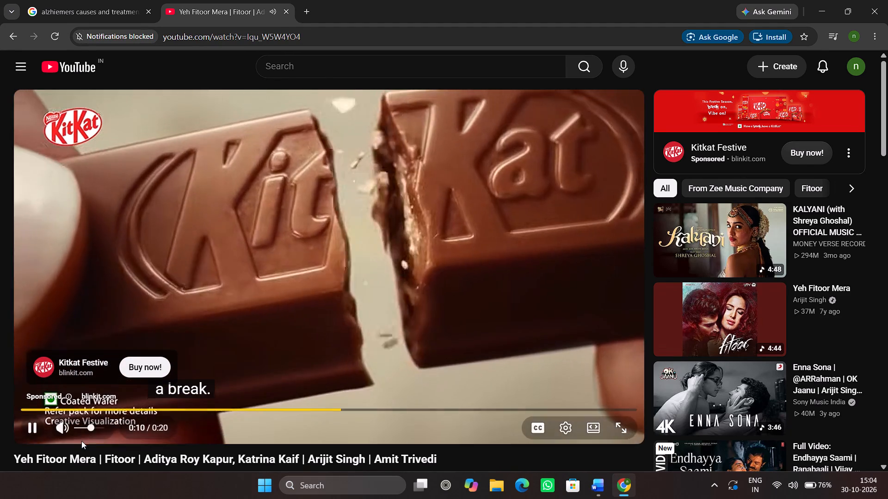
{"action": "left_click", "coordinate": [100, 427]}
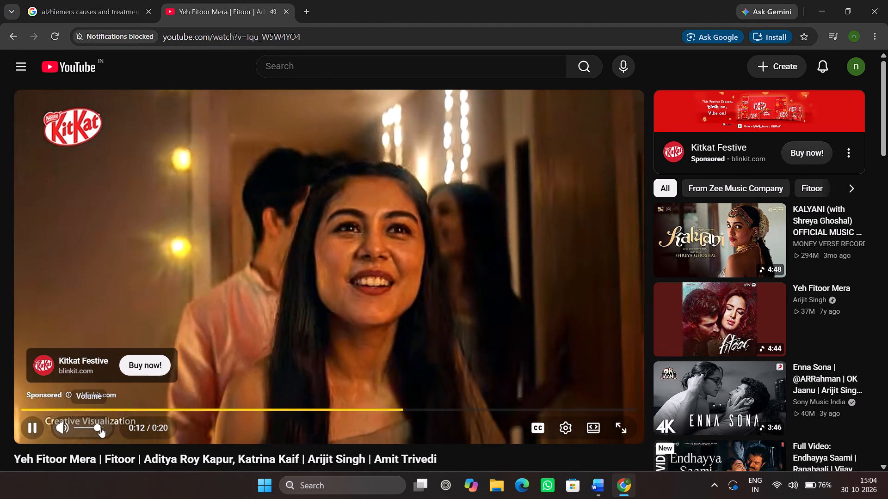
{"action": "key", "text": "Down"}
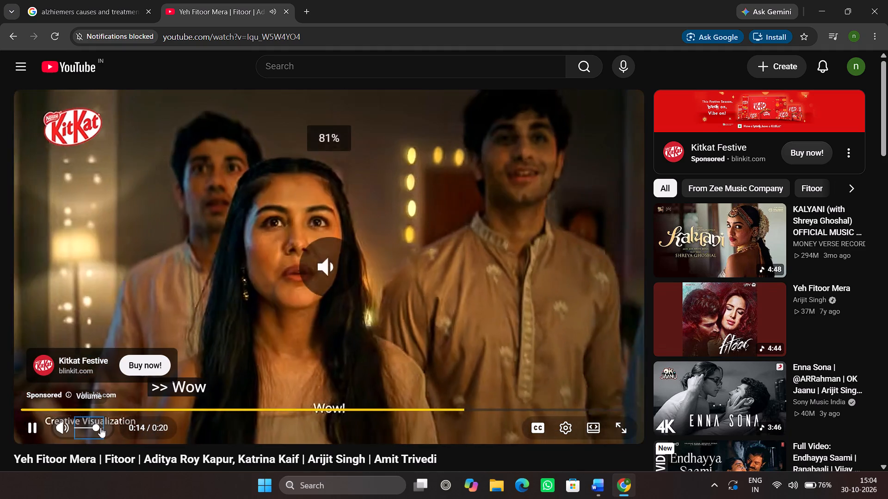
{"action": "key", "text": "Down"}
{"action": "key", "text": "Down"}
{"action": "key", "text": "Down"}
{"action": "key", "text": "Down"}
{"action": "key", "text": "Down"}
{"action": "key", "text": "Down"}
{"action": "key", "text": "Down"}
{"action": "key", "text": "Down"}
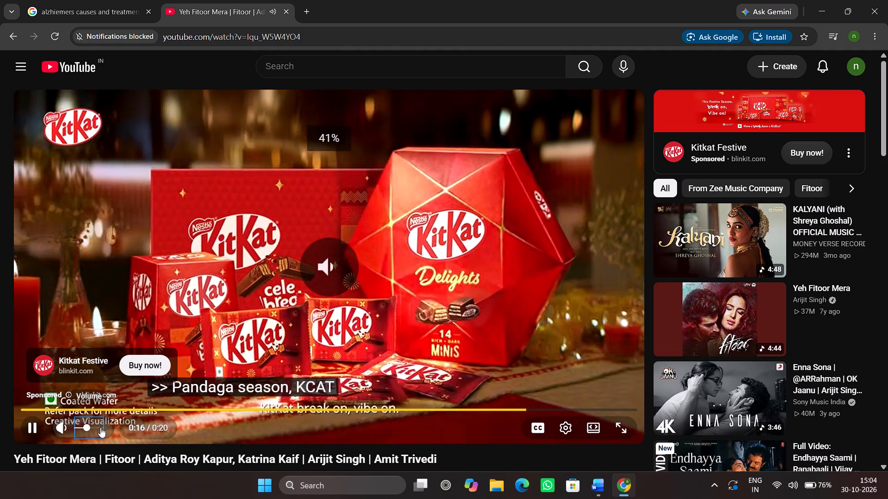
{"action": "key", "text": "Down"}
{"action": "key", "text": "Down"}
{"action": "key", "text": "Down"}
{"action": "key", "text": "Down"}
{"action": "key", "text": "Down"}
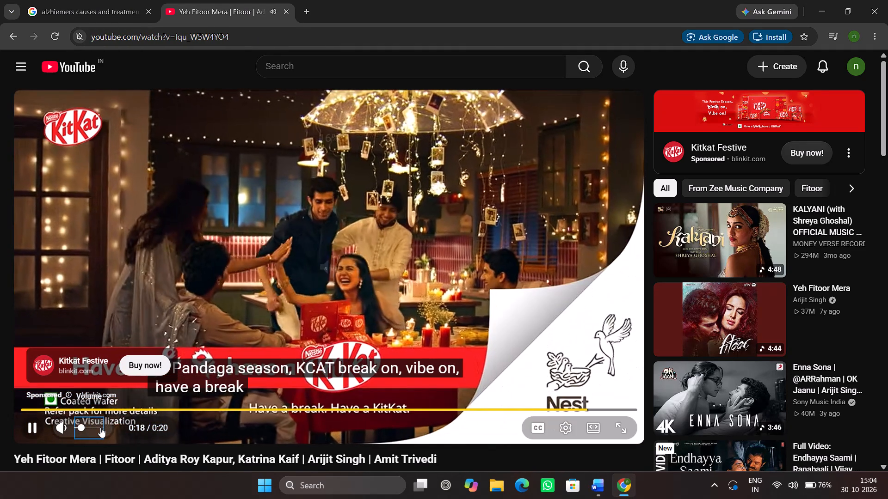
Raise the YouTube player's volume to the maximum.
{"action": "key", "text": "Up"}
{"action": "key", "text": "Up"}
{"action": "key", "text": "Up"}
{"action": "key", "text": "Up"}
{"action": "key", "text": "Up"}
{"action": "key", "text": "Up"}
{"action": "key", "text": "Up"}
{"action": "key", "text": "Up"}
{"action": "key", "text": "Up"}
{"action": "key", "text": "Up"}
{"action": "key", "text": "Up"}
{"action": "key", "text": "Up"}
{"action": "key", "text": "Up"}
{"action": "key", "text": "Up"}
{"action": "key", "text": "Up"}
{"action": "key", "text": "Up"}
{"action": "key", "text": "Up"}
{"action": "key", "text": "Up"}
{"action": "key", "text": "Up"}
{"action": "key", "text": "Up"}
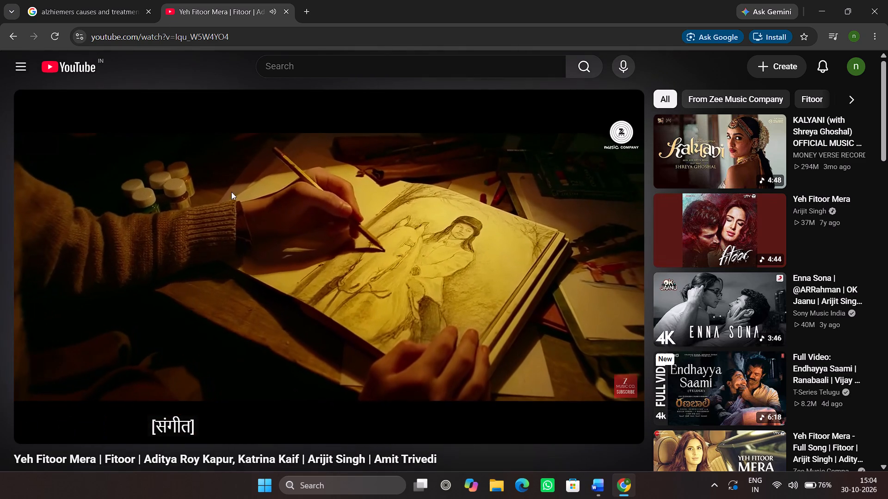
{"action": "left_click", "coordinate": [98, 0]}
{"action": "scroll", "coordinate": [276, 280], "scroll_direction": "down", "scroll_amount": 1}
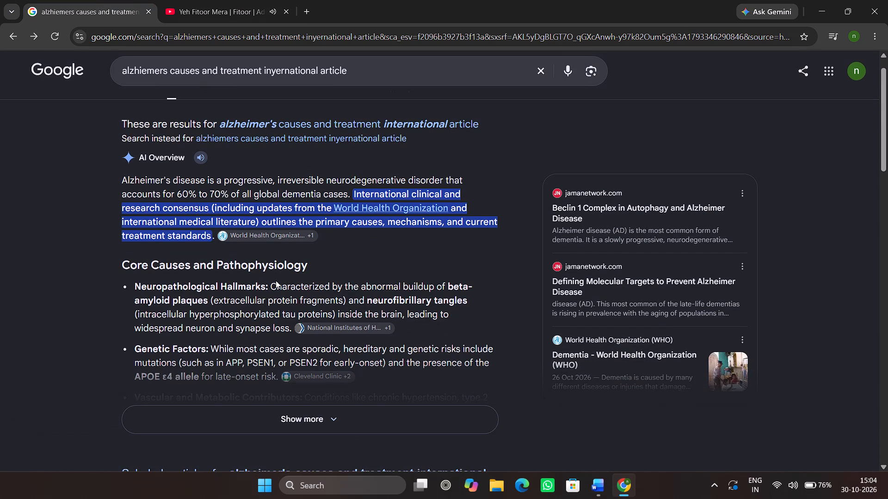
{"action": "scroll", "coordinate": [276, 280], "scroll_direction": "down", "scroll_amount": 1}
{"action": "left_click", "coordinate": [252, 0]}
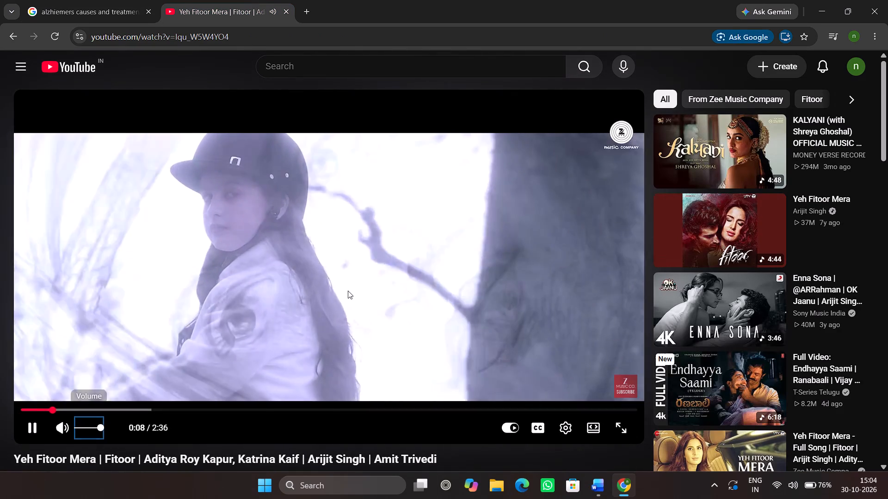
Pause the "Yeh Fitoor Mera" video.
{"action": "right_click", "coordinate": [348, 291]}
{"action": "left_click", "coordinate": [291, 267]}
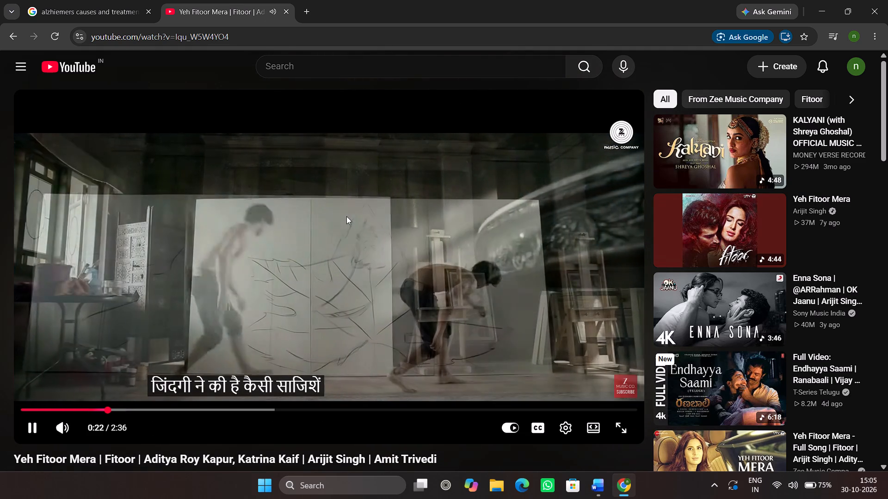
{"action": "left_click", "coordinate": [346, 216]}
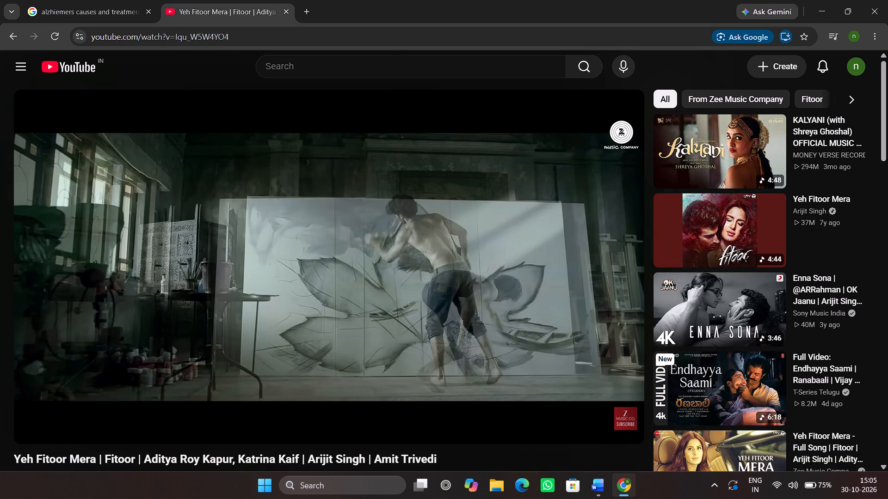
Return to the Alzheimer's search results, dismiss the split view tip and open the NIH "Comprehensive Review on Alzheimer's Disease: Causes and Treatment".
{"action": "left_click", "coordinate": [88, 4]}
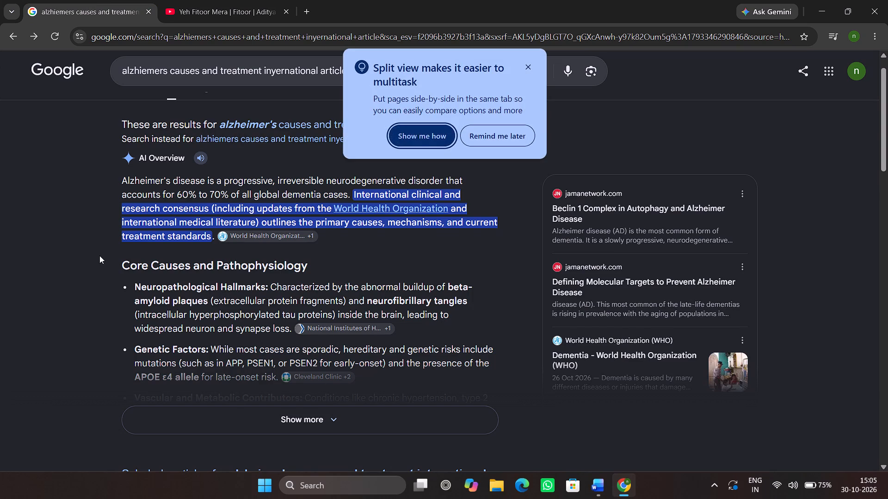
{"action": "scroll", "coordinate": [100, 256], "scroll_direction": "up", "scroll_amount": 2}
{"action": "scroll", "coordinate": [100, 256], "scroll_direction": "down", "scroll_amount": 1}
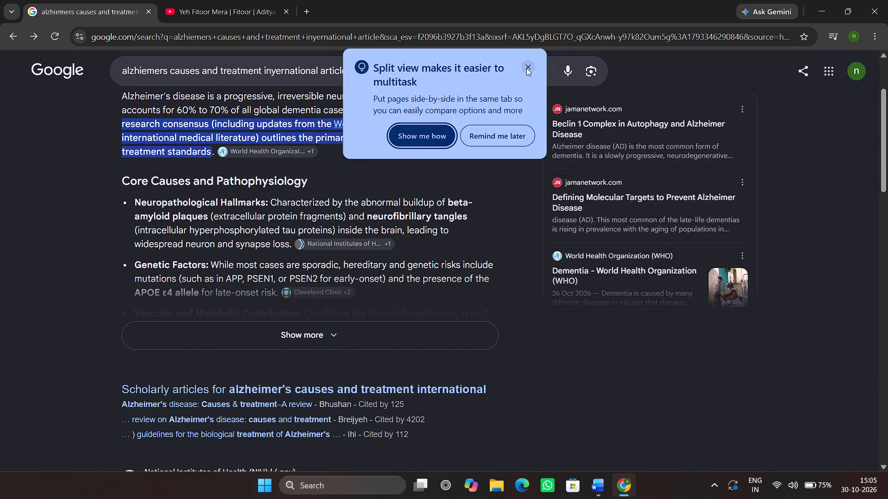
{"action": "left_click", "coordinate": [526, 68]}
{"action": "scroll", "coordinate": [370, 281], "scroll_direction": "down", "scroll_amount": 2}
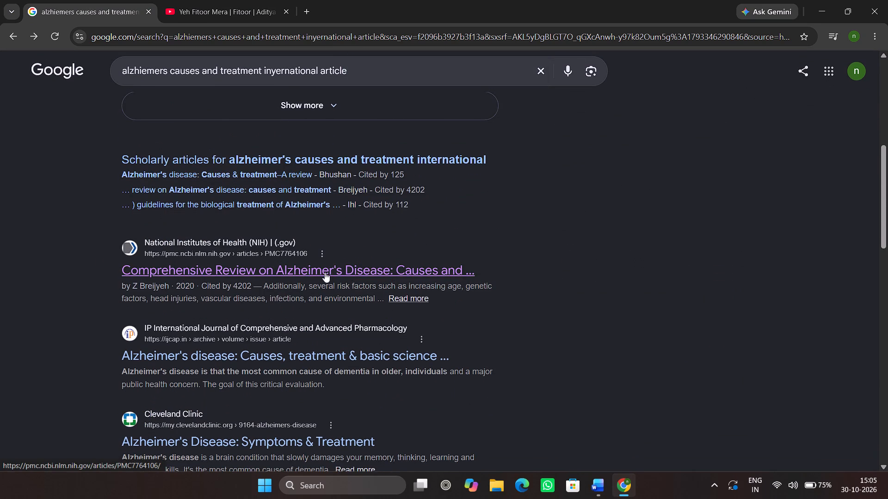
{"action": "scroll", "coordinate": [314, 151], "scroll_direction": "up", "scroll_amount": 6}
{"action": "scroll", "coordinate": [314, 151], "scroll_direction": "down", "scroll_amount": 4}
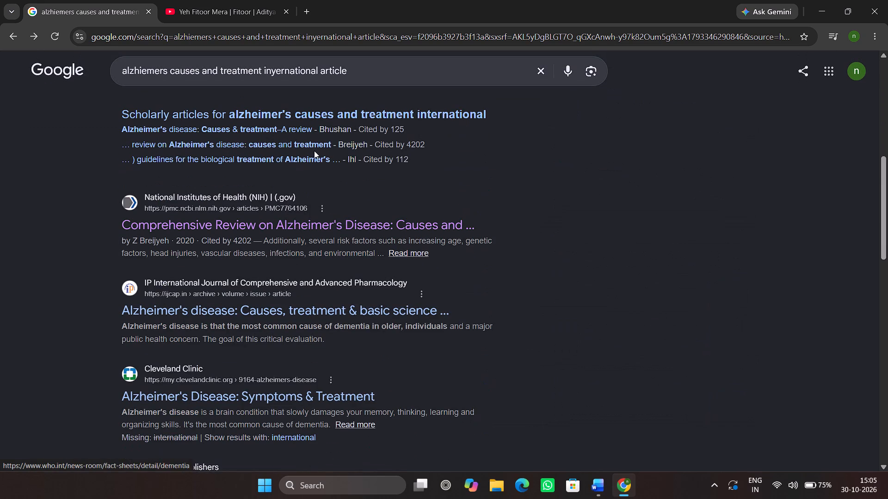
{"action": "left_click", "coordinate": [262, 212]}
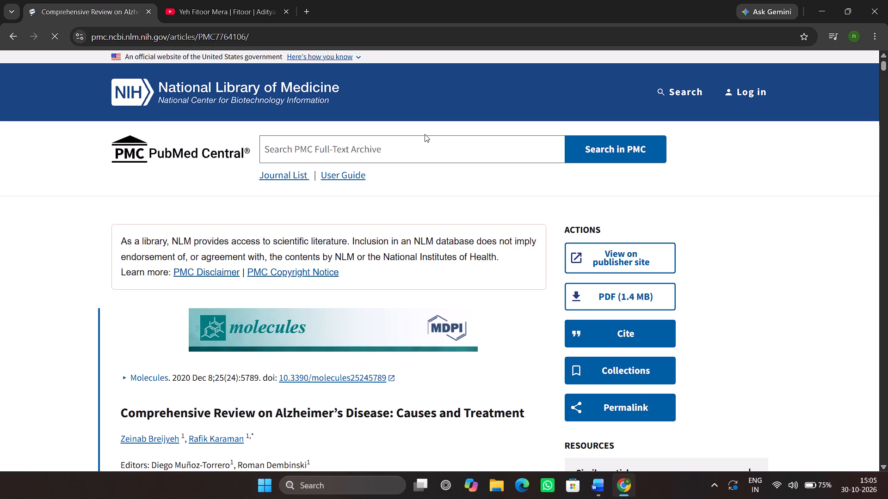
Read through the review from the abstract through diagnostic criteria and neuropathology to the causes and hypotheses section.
{"action": "scroll", "coordinate": [383, 342], "scroll_direction": "down", "scroll_amount": 2}
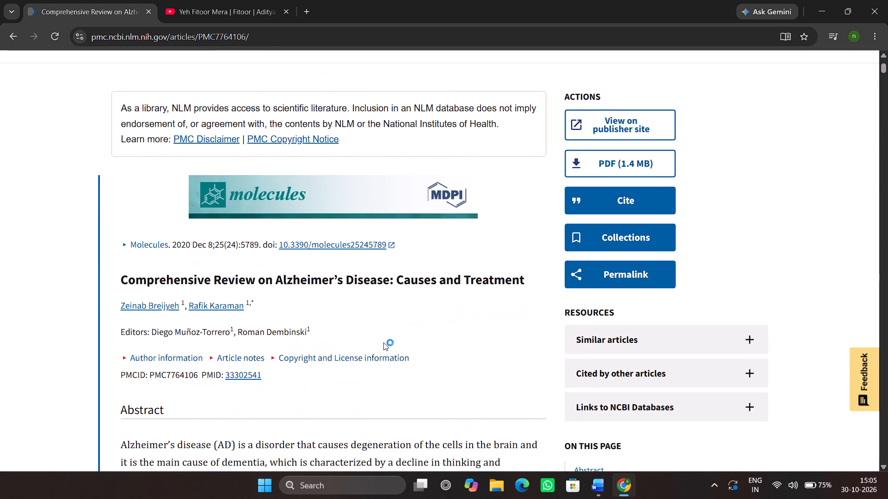
{"action": "scroll", "coordinate": [383, 342], "scroll_direction": "down", "scroll_amount": 7}
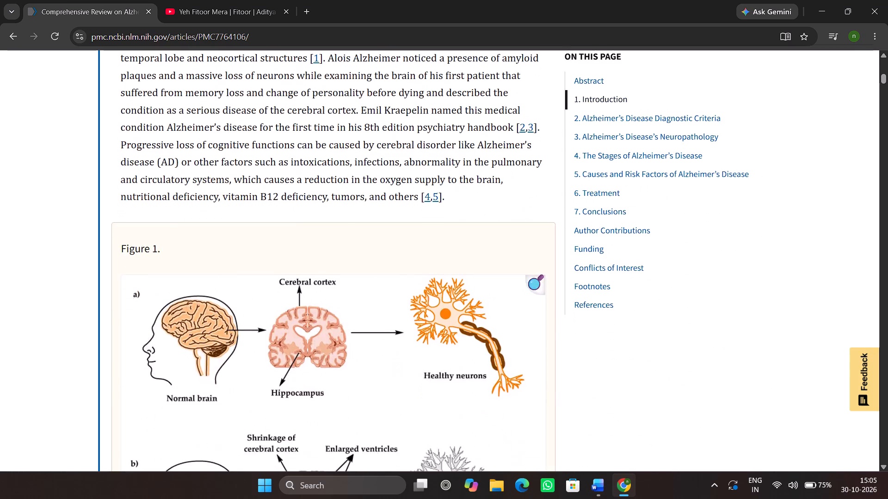
{"action": "scroll", "coordinate": [383, 342], "scroll_direction": "down", "scroll_amount": 8}
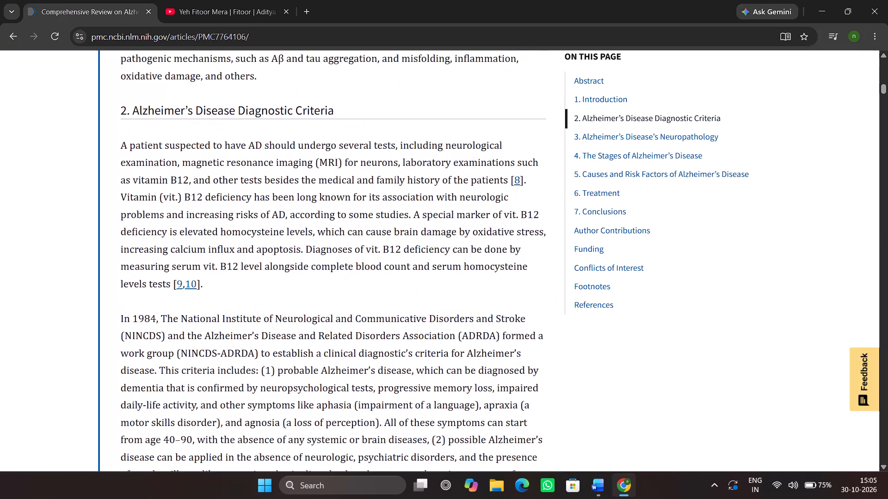
{"action": "scroll", "coordinate": [383, 342], "scroll_direction": "down", "scroll_amount": 5}
{"action": "scroll", "coordinate": [383, 342], "scroll_direction": "up", "scroll_amount": 1}
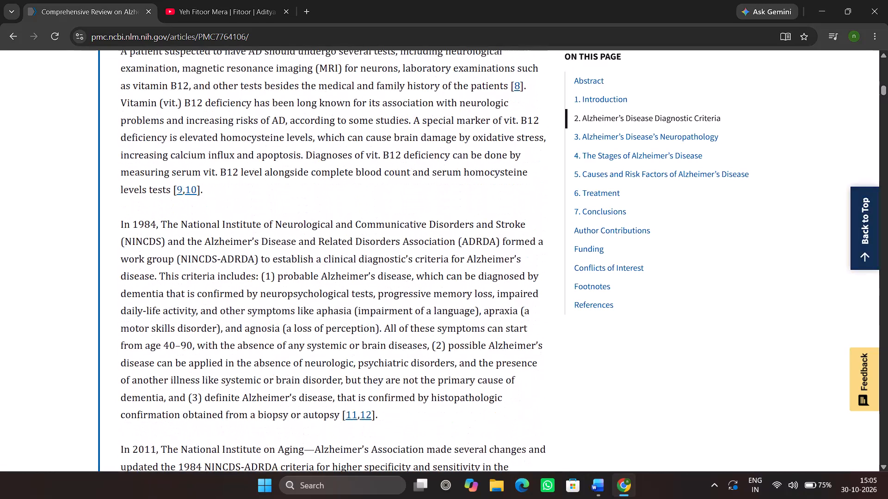
{"action": "scroll", "coordinate": [383, 342], "scroll_direction": "up", "scroll_amount": 1}
{"action": "scroll", "coordinate": [299, 290], "scroll_direction": "down", "scroll_amount": 2}
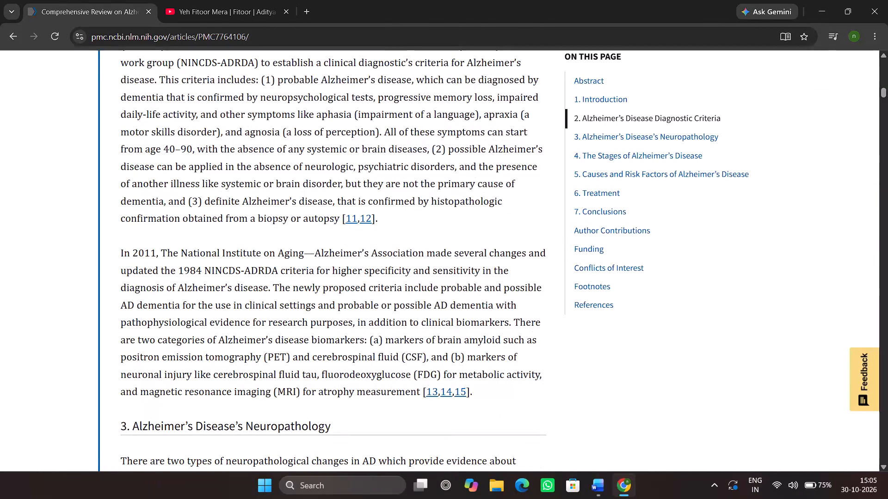
{"action": "scroll", "coordinate": [227, 218], "scroll_direction": "down", "scroll_amount": 3}
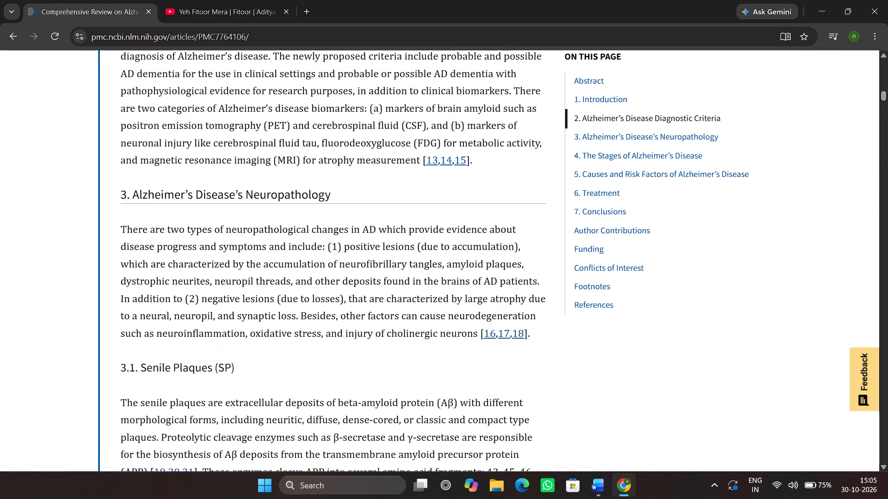
{"action": "scroll", "coordinate": [227, 218], "scroll_direction": "down", "scroll_amount": 10}
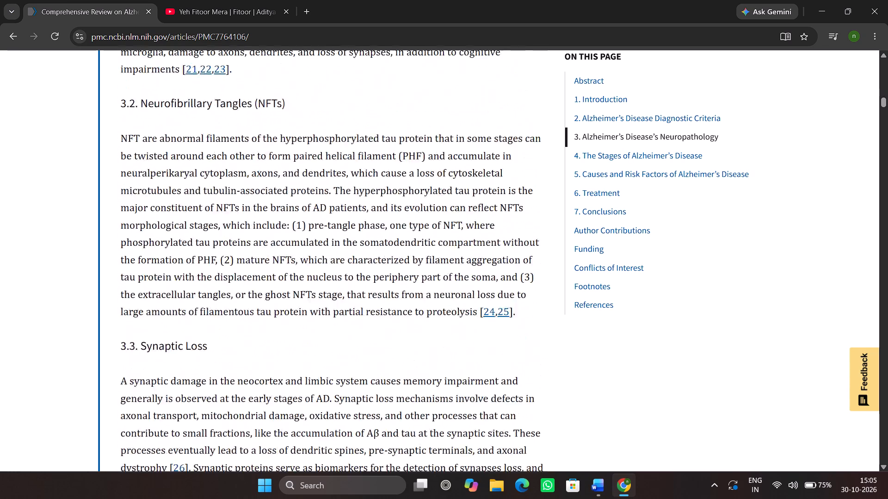
{"action": "scroll", "coordinate": [227, 218], "scroll_direction": "down", "scroll_amount": 10}
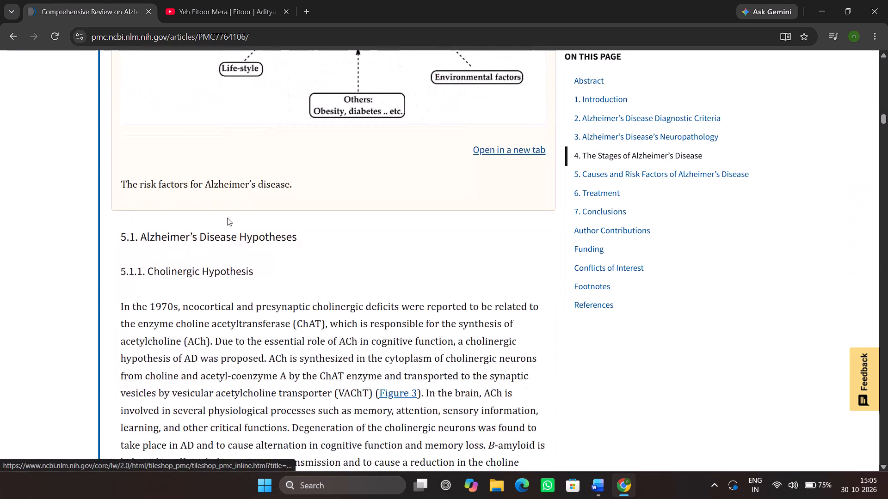
Re-examine the review from the introduction and Figure 1 to the disease stages, looking for passages to copy for the notes.
{"action": "scroll", "coordinate": [227, 218], "scroll_direction": "up", "scroll_amount": 15}
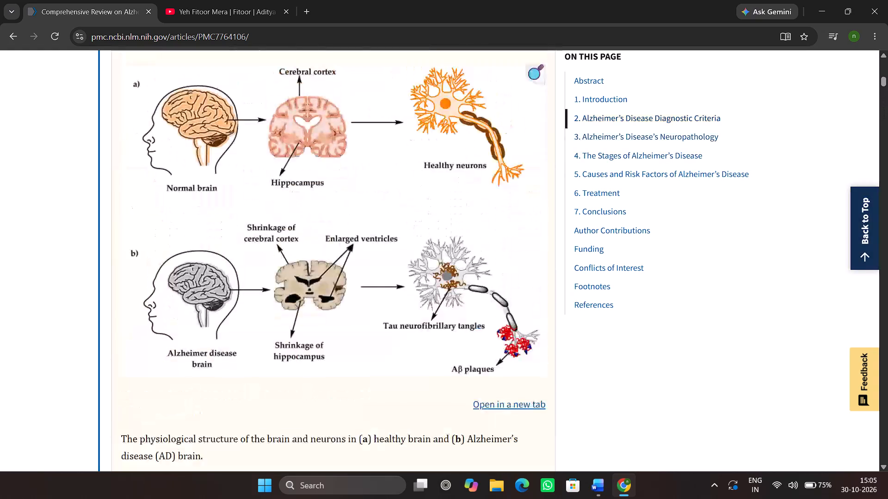
{"action": "scroll", "coordinate": [227, 218], "scroll_direction": "up", "scroll_amount": 5}
{"action": "scroll", "coordinate": [227, 218], "scroll_direction": "down", "scroll_amount": 6}
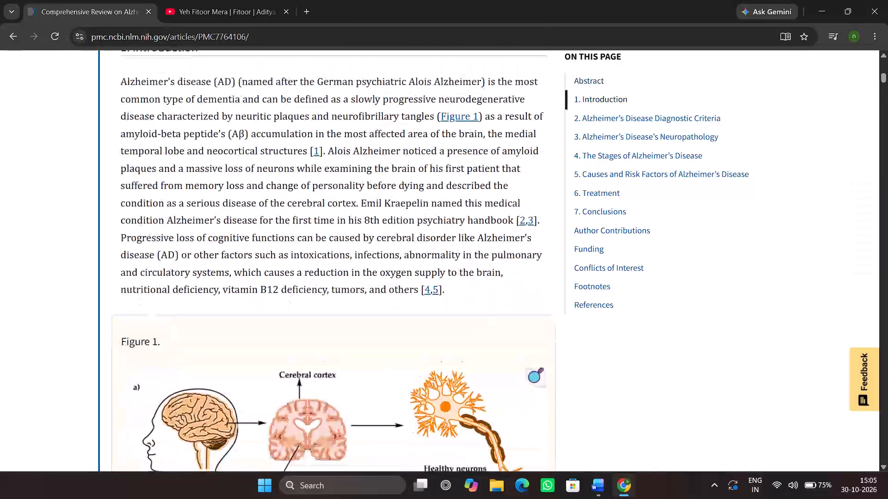
{"action": "scroll", "coordinate": [227, 218], "scroll_direction": "down", "scroll_amount": 1}
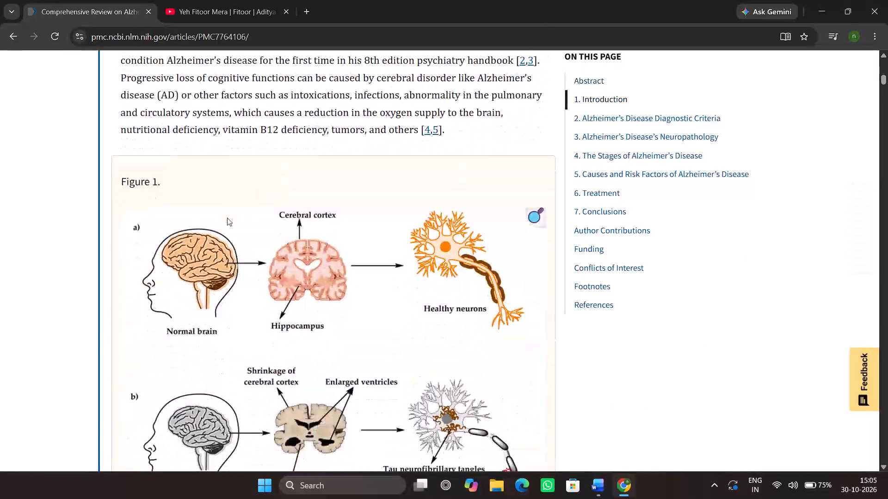
{"action": "scroll", "coordinate": [227, 218], "scroll_direction": "up", "scroll_amount": 2}
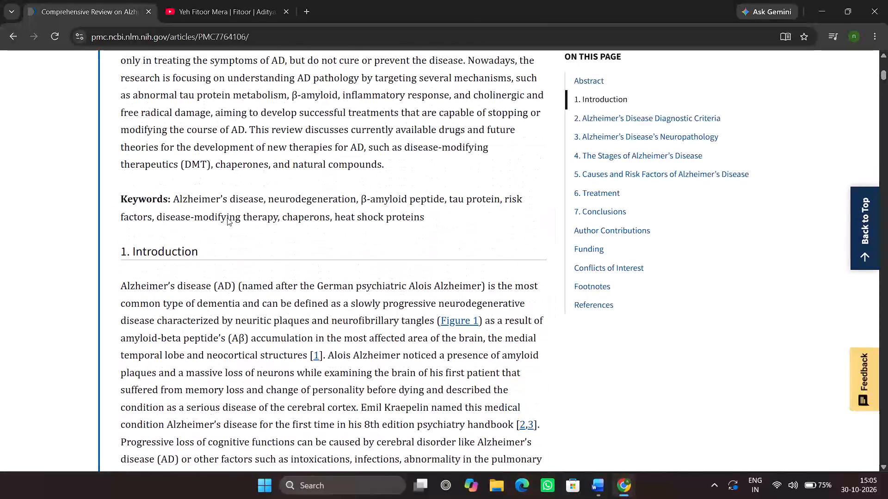
{"action": "scroll", "coordinate": [227, 218], "scroll_direction": "down", "scroll_amount": 12}
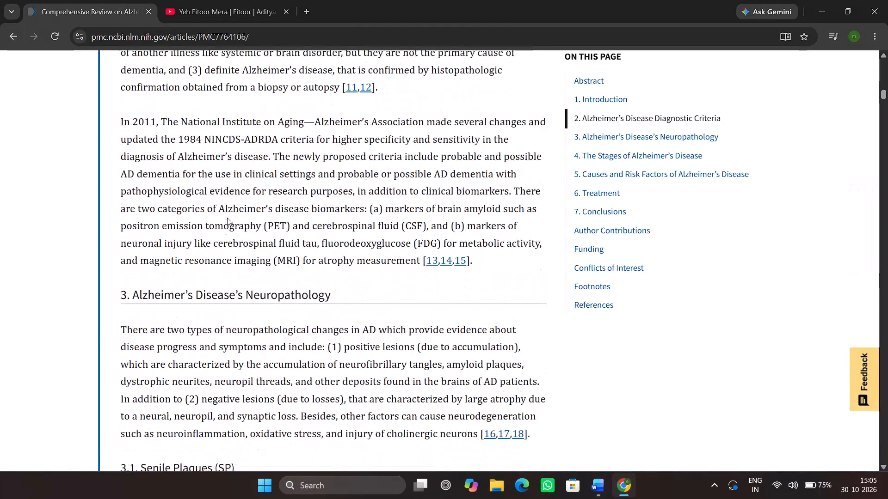
{"action": "scroll", "coordinate": [227, 218], "scroll_direction": "down", "scroll_amount": 6}
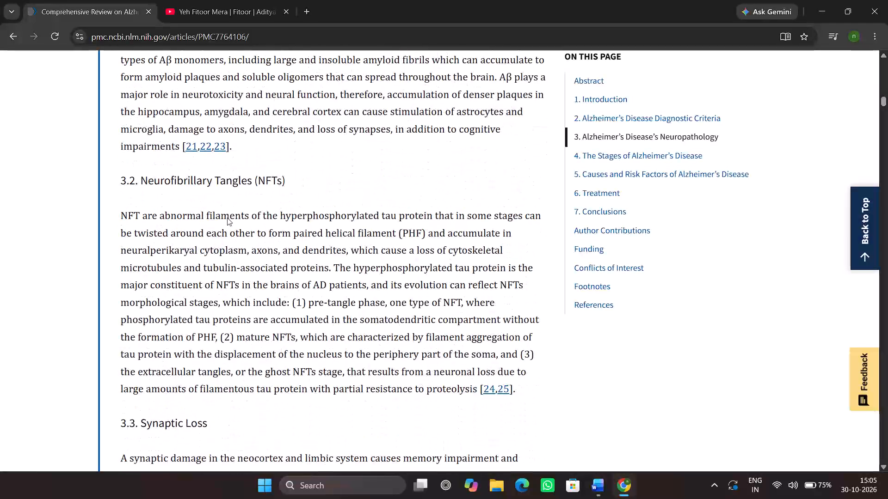
{"action": "scroll", "coordinate": [227, 218], "scroll_direction": "down", "scroll_amount": 7}
{"action": "scroll", "coordinate": [227, 218], "scroll_direction": "up", "scroll_amount": 4}
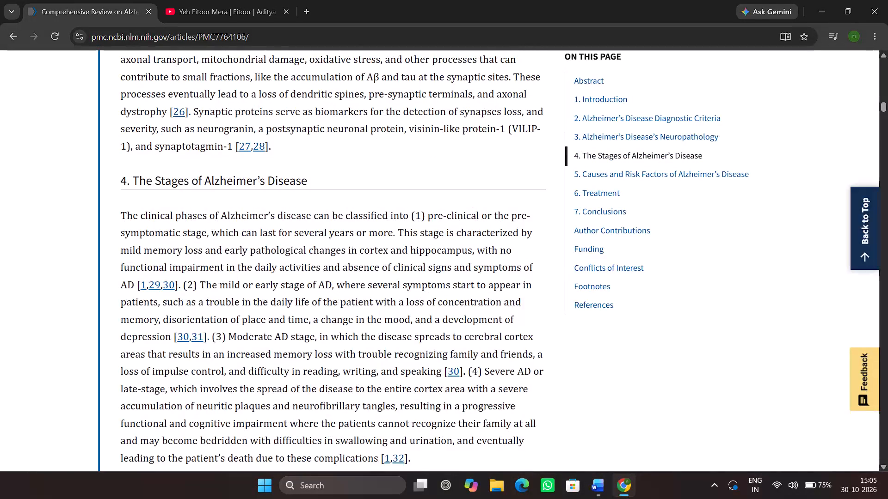
{"action": "scroll", "coordinate": [227, 218], "scroll_direction": "up", "scroll_amount": 7}
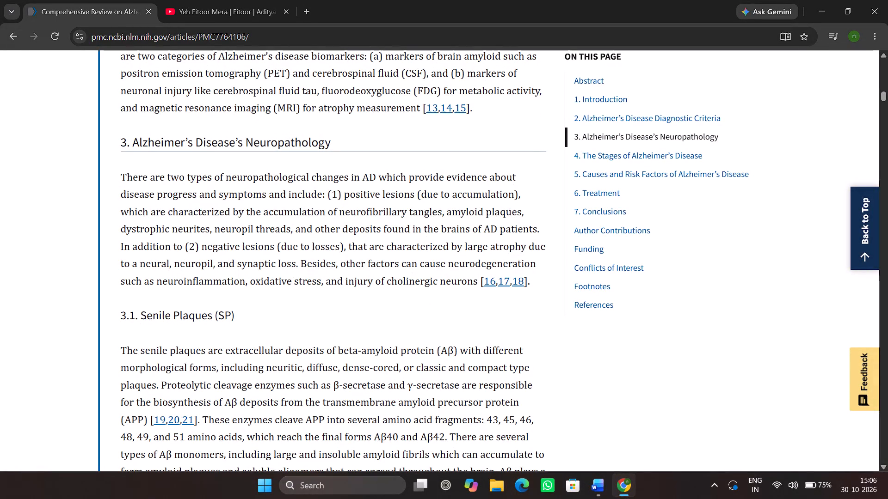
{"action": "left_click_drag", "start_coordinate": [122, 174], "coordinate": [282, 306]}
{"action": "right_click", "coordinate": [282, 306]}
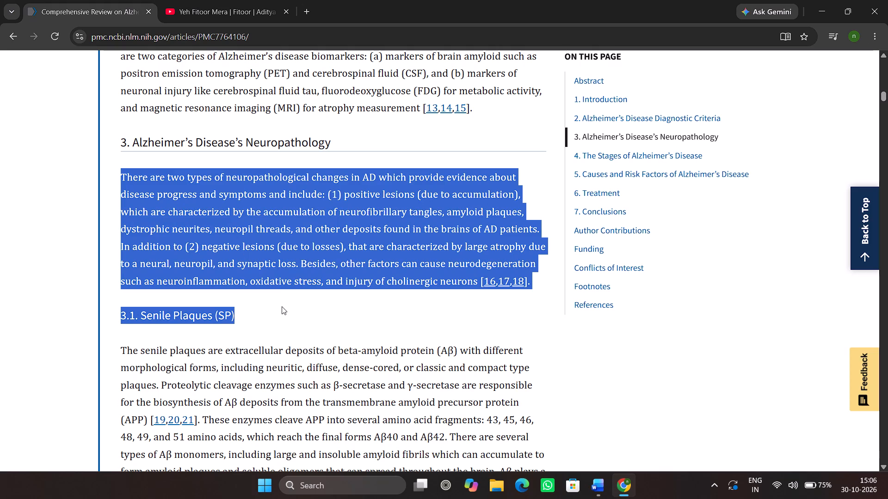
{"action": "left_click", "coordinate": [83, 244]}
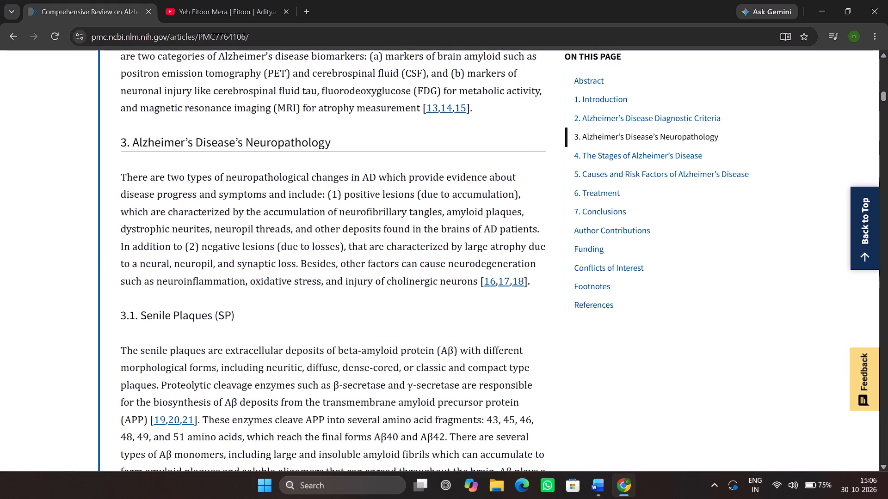
Copy the review from the first neuropathology paragraph to "Alzheimer's disease (Aβ, N" in section 5 and paste it above the risk factors figure in Word.
{"action": "left_click_drag", "start_coordinate": [121, 177], "coordinate": [423, 422]}
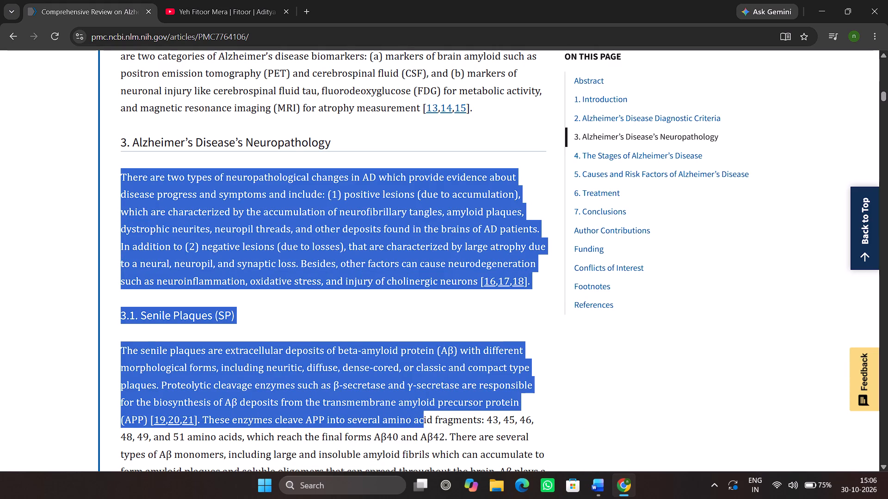
{"action": "left_click_drag", "start_coordinate": [423, 422], "coordinate": [379, 266]}
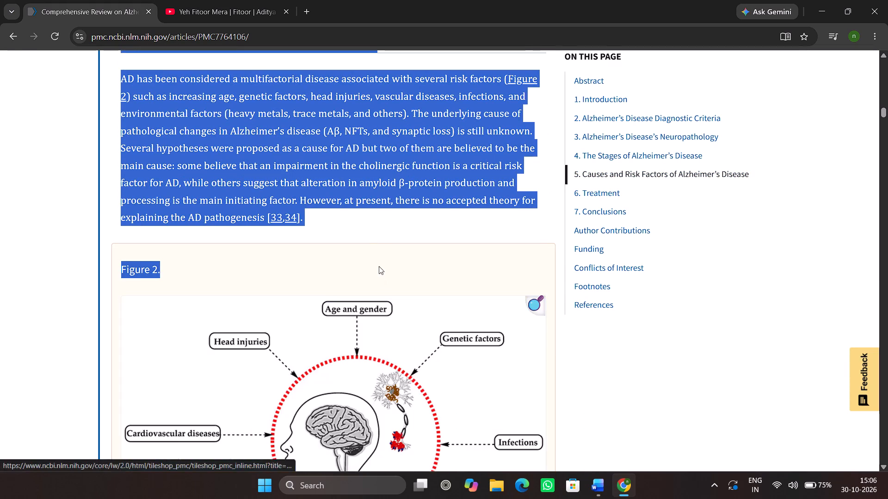
{"action": "left_click_drag", "start_coordinate": [379, 266], "coordinate": [352, 131]}
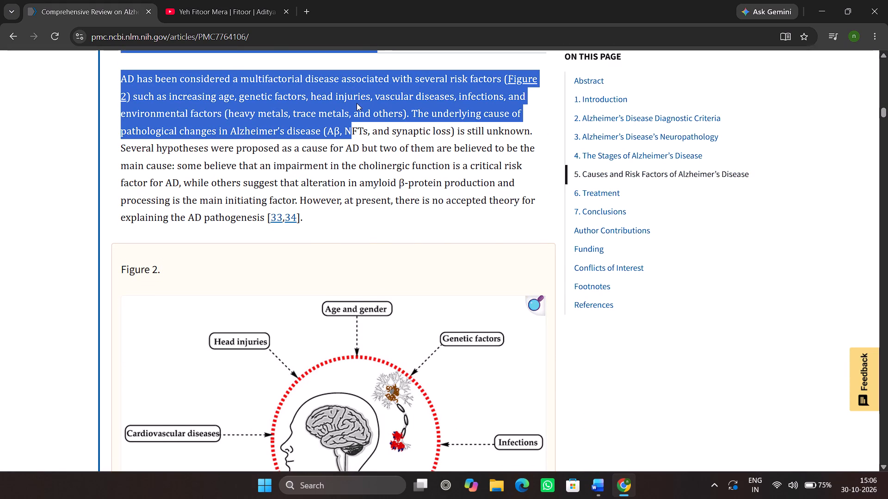
{"action": "scroll", "coordinate": [357, 103], "scroll_direction": "up", "scroll_amount": 8}
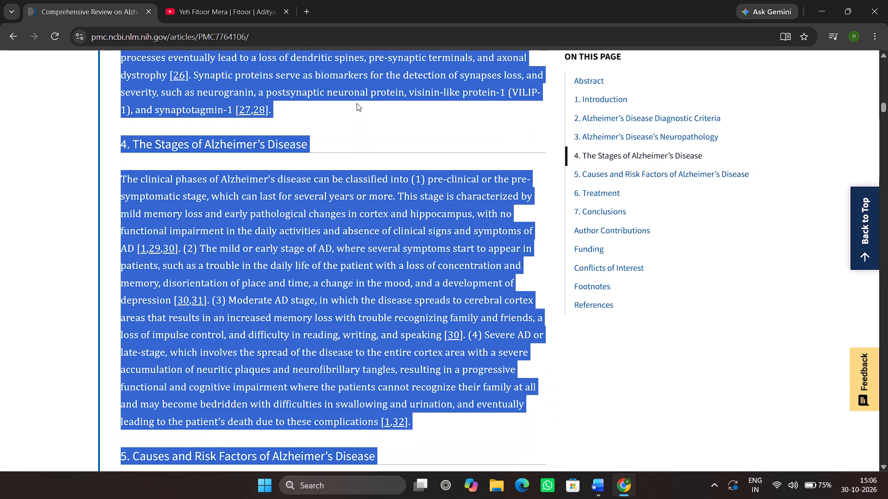
{"action": "key", "text": "ctrl+c"}
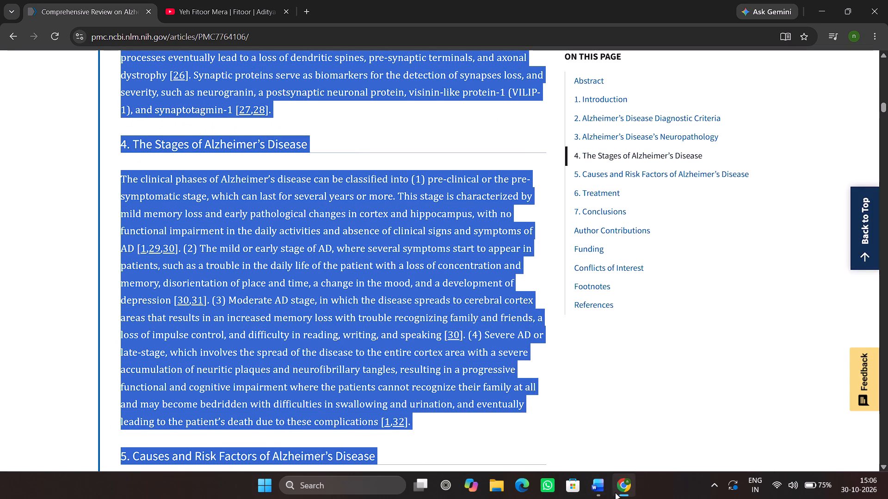
{"action": "left_click", "coordinate": [601, 461]}
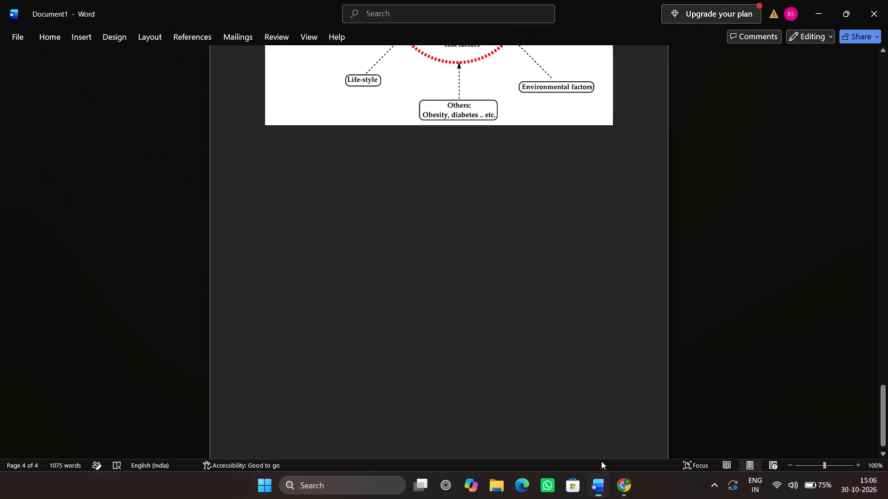
{"action": "left_click", "coordinate": [328, 190]}
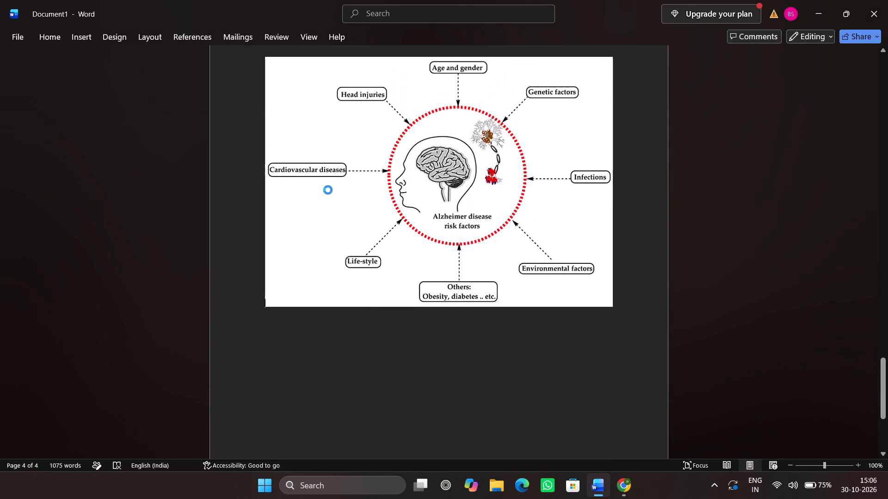
{"action": "key", "text": "ctrl+v"}
Delete the pasted "5. Causes and Risk Factors of Alzheimer's Disease" heading and its truncated paragraph above the risk factors figure.
{"action": "scroll", "coordinate": [328, 190], "scroll_direction": "up", "scroll_amount": 3}
{"action": "scroll", "coordinate": [328, 190], "scroll_direction": "down", "scroll_amount": 2}
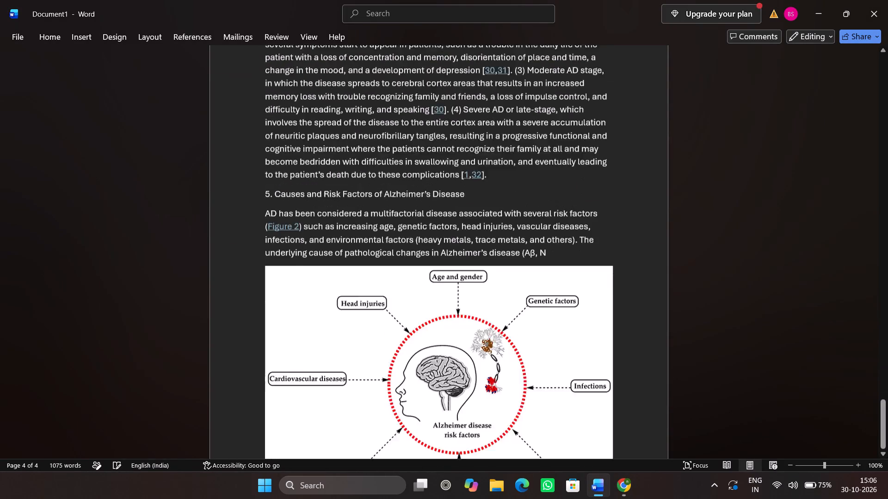
{"action": "scroll", "coordinate": [328, 190], "scroll_direction": "down", "scroll_amount": 1}
{"action": "scroll", "coordinate": [298, 135], "scroll_direction": "up", "scroll_amount": 1}
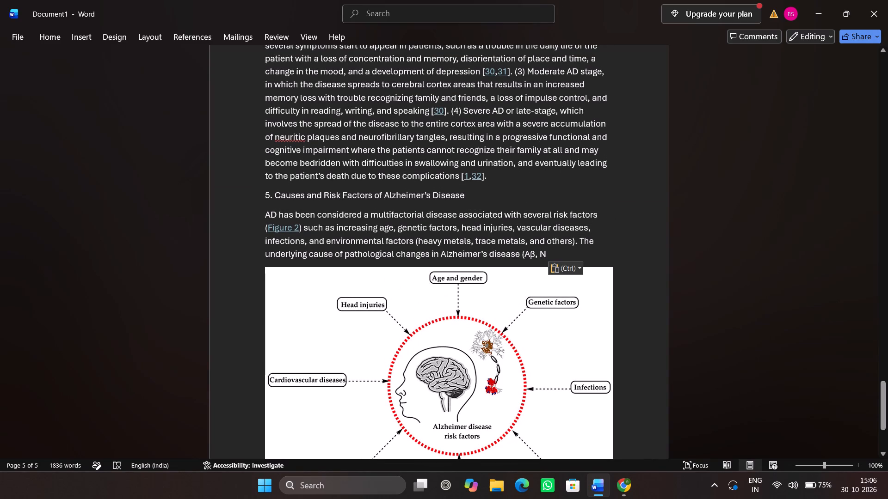
{"action": "left_click_drag", "start_coordinate": [265, 195], "coordinate": [483, 237]}
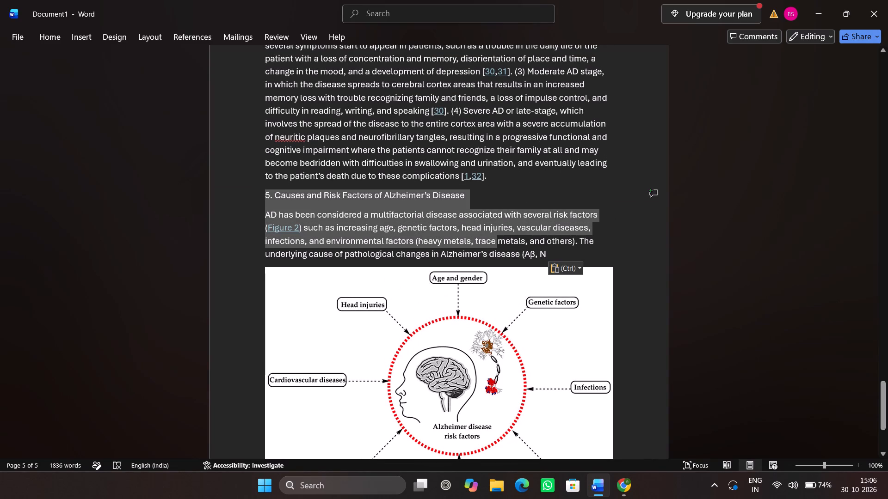
{"action": "left_click_drag", "start_coordinate": [483, 237], "coordinate": [597, 252]}
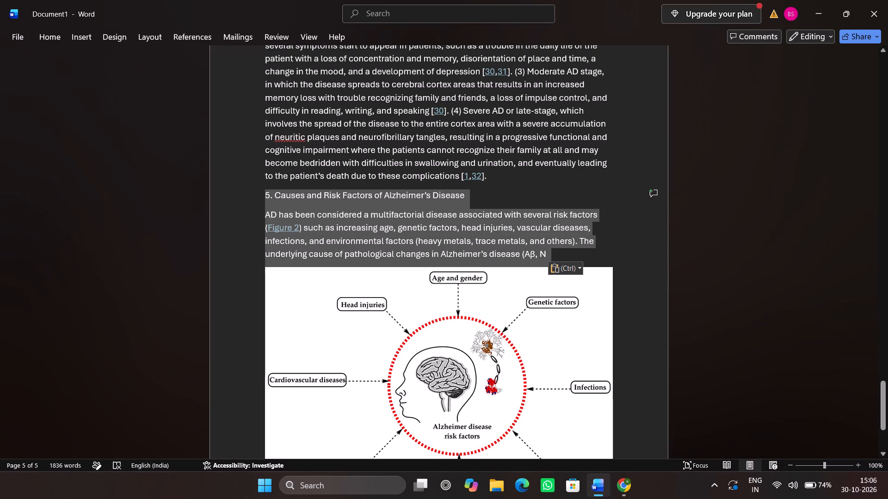
{"action": "left_click_drag", "start_coordinate": [597, 252], "coordinate": [636, 252]}
{"action": "key", "text": "BackSpace"}
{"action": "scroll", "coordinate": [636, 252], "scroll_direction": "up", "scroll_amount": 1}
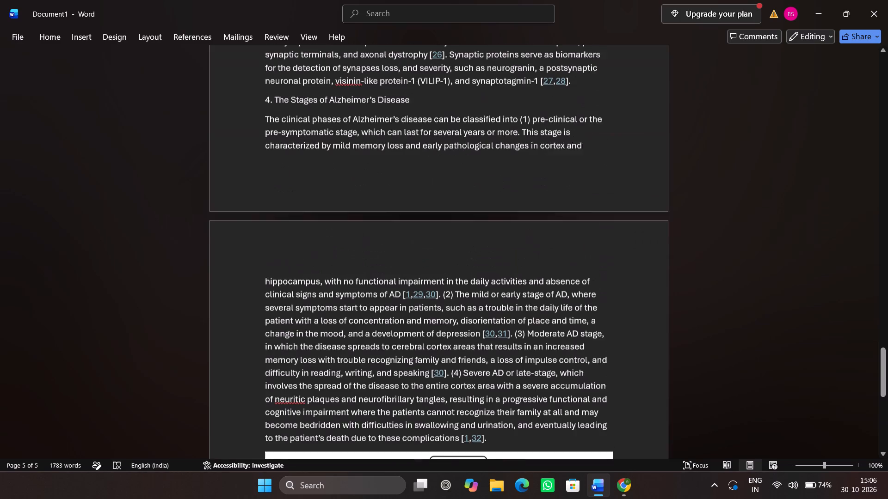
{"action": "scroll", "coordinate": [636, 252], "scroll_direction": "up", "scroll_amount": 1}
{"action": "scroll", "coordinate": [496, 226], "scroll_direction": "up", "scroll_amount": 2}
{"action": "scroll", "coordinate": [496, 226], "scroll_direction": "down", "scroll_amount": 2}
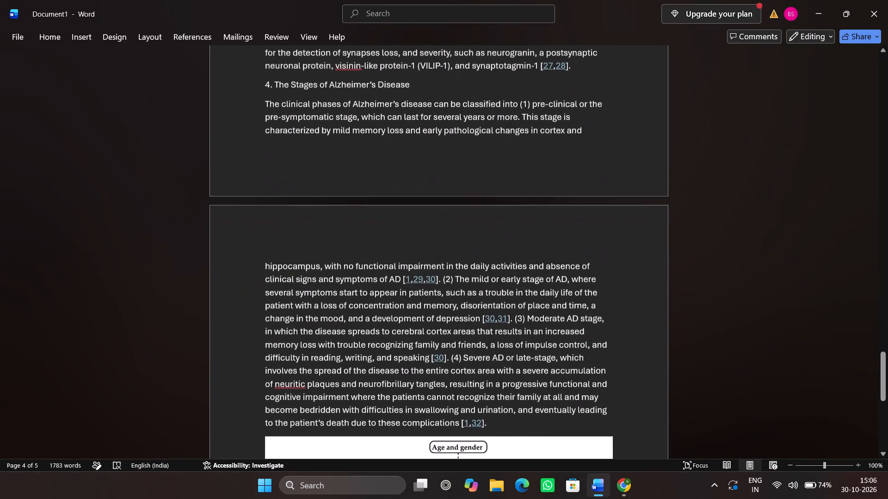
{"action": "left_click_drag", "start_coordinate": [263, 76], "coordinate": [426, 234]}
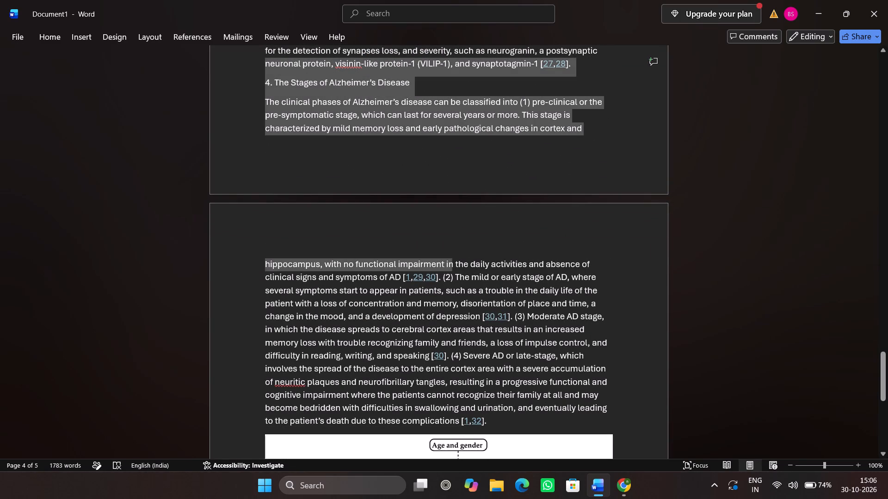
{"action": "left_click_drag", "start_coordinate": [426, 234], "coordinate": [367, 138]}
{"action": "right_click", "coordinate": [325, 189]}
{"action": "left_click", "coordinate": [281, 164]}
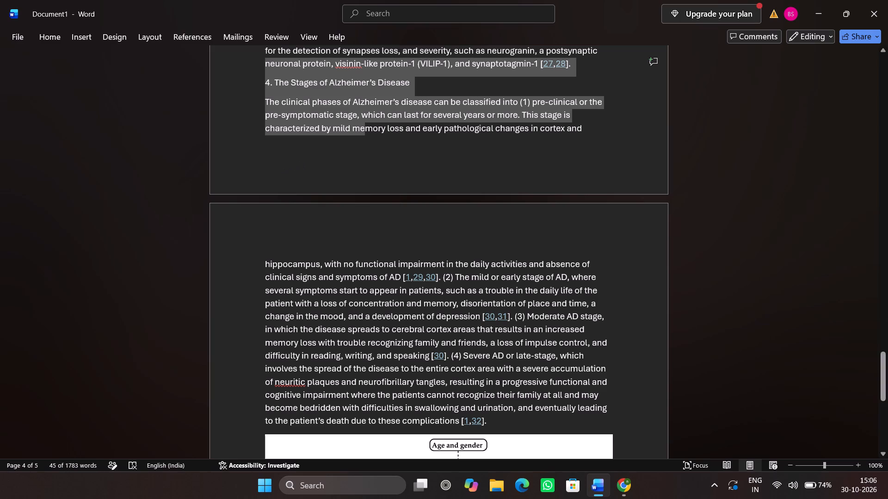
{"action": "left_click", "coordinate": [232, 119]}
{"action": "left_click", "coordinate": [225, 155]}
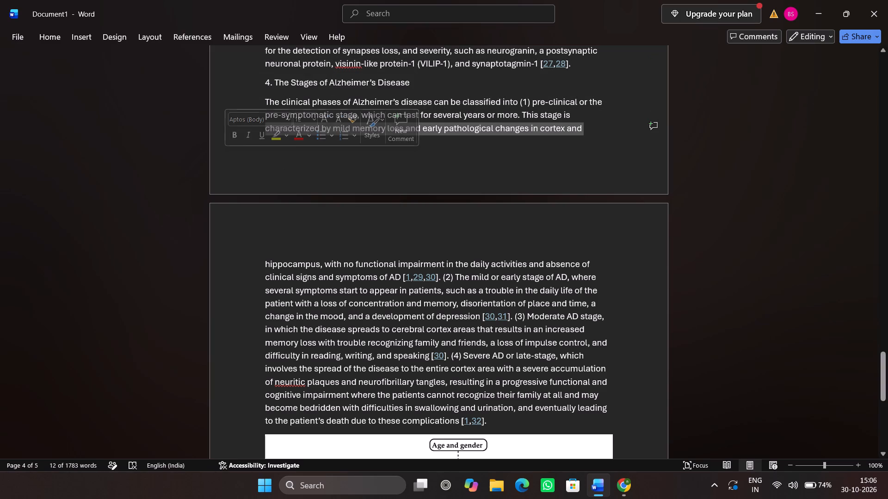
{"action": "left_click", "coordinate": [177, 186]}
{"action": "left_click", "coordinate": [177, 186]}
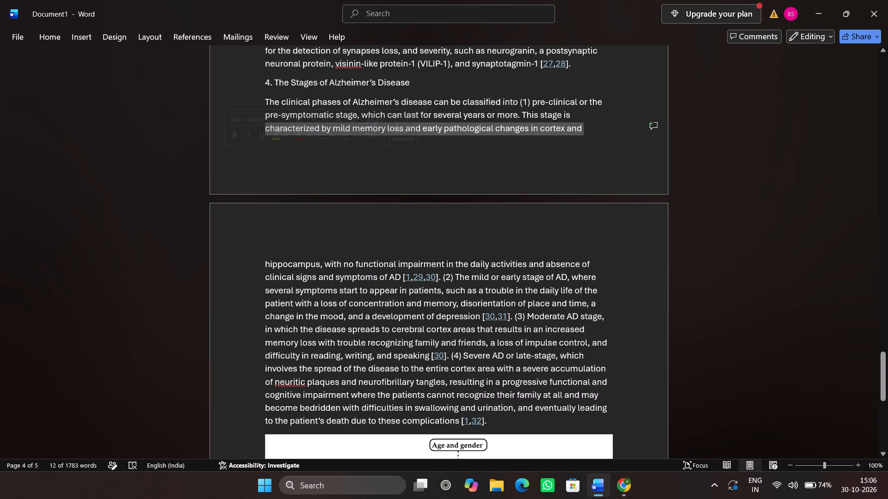
Delete the "4. The Stages of Alzheimer's Disease" heading and its whole paragraph above the risk factors figure.
{"action": "left_click_drag", "start_coordinate": [265, 75], "coordinate": [293, 115]}
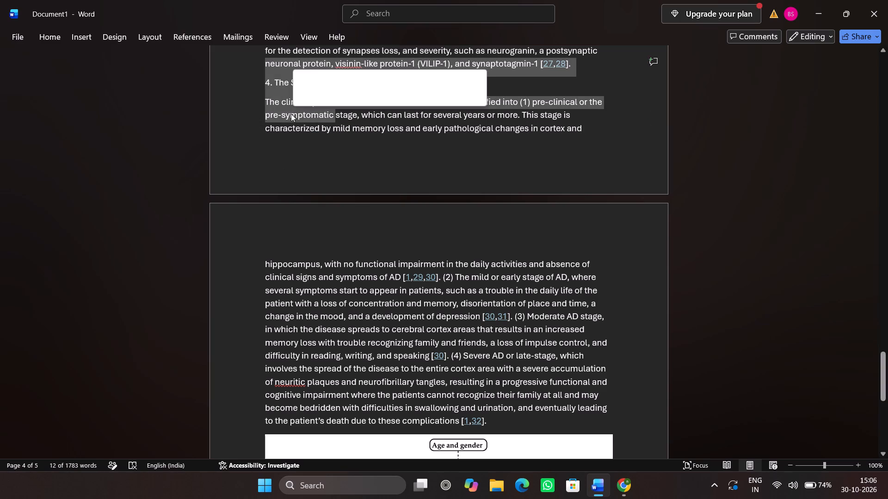
{"action": "left_click", "coordinate": [253, 110]}
{"action": "left_click", "coordinate": [248, 111]}
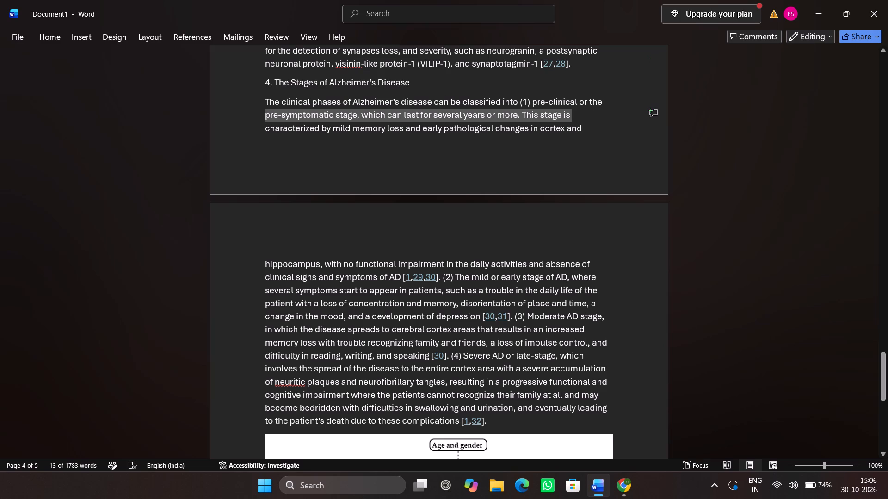
{"action": "left_click_drag", "start_coordinate": [265, 83], "coordinate": [524, 379]}
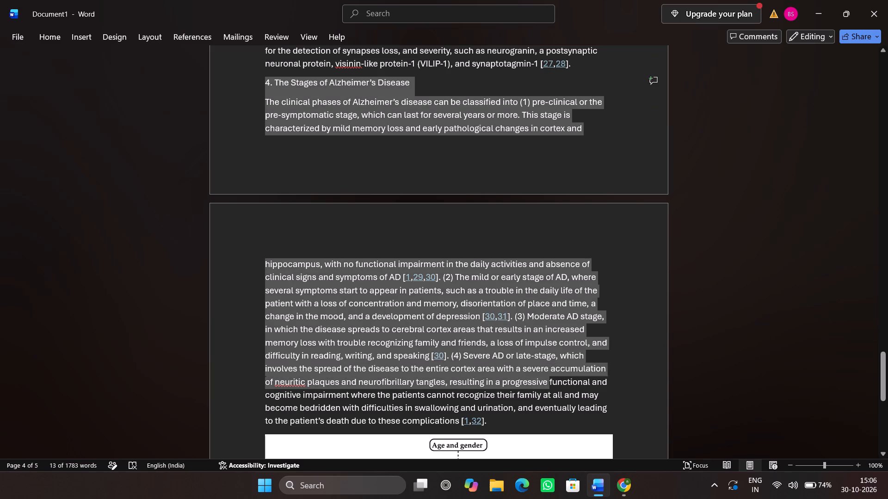
{"action": "left_click_drag", "start_coordinate": [524, 379], "coordinate": [537, 420]}
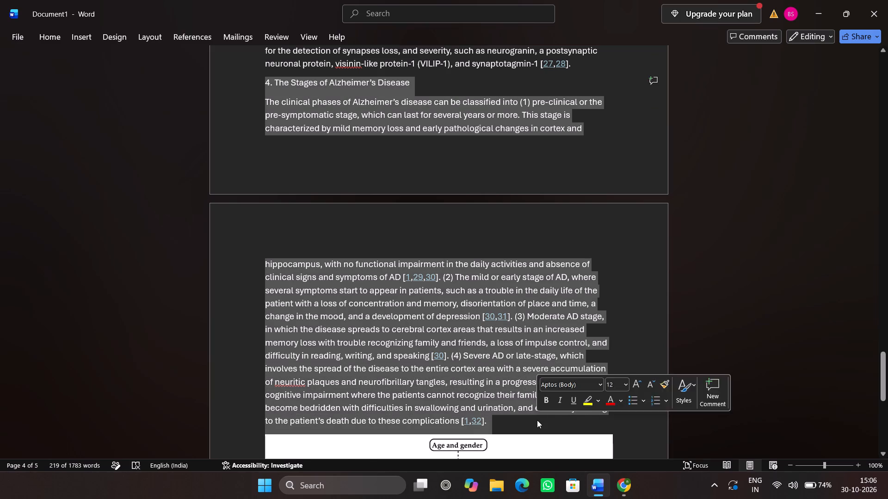
{"action": "key", "text": "BackSpace"}
Insert seven blank lines before the "There are two types of neuropathological changes" paragraph to push it onto the next page.
{"action": "scroll", "coordinate": [537, 420], "scroll_direction": "up", "scroll_amount": 2}
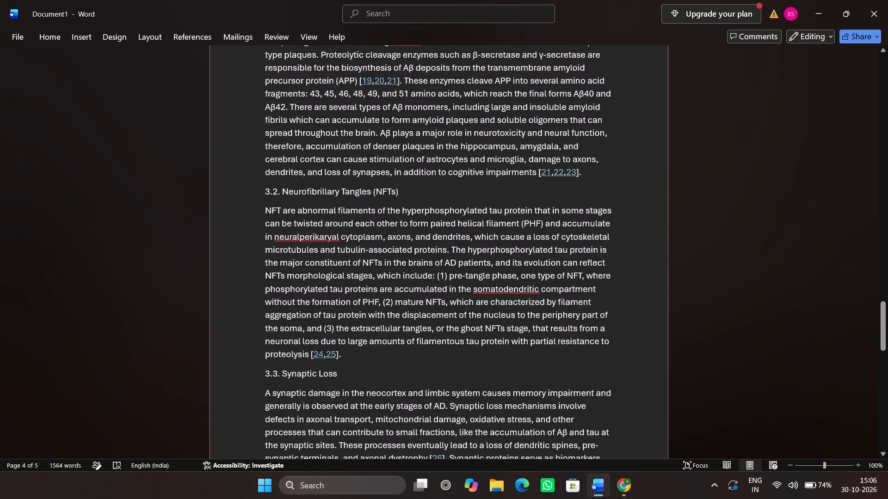
{"action": "scroll", "coordinate": [415, 387], "scroll_direction": "up", "scroll_amount": 2}
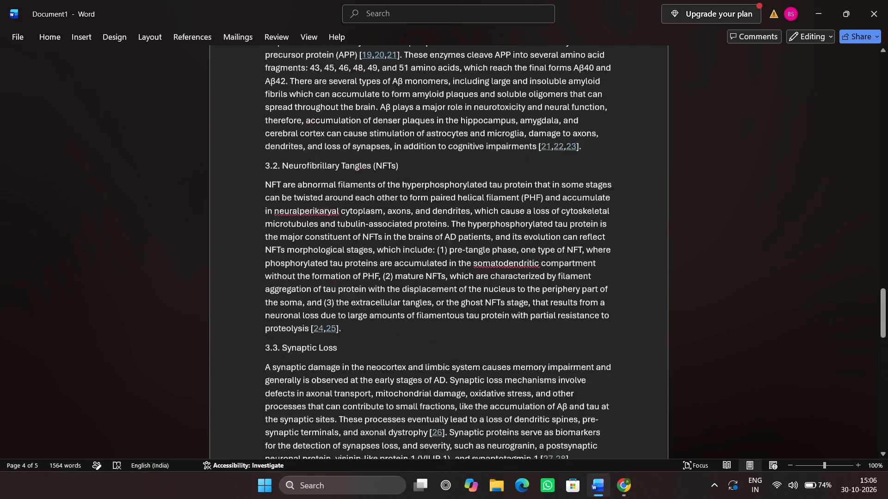
{"action": "scroll", "coordinate": [415, 387], "scroll_direction": "up", "scroll_amount": 1}
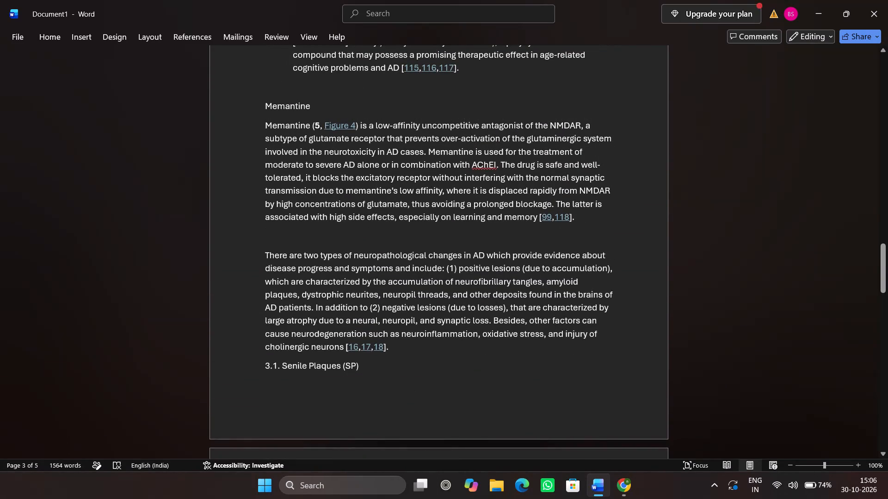
{"action": "scroll", "coordinate": [378, 153], "scroll_direction": "up", "scroll_amount": 1}
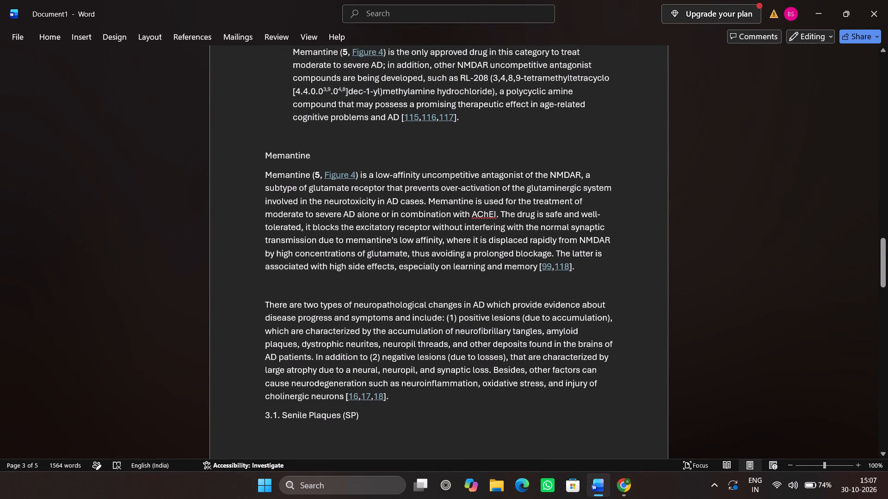
{"action": "left_click", "coordinate": [266, 303]}
{"action": "key", "text": "Return"}
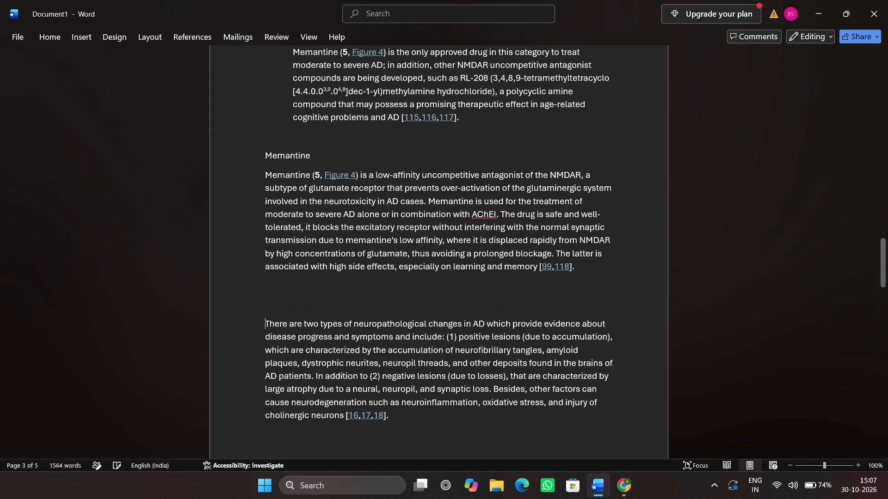
{"action": "key", "text": "Return"}
{"action": "key", "text": "Return"}
{"action": "key", "text": "Return"}
{"action": "key", "text": "Return"}
{"action": "key", "text": "Return"}
{"action": "key", "text": "Return"}
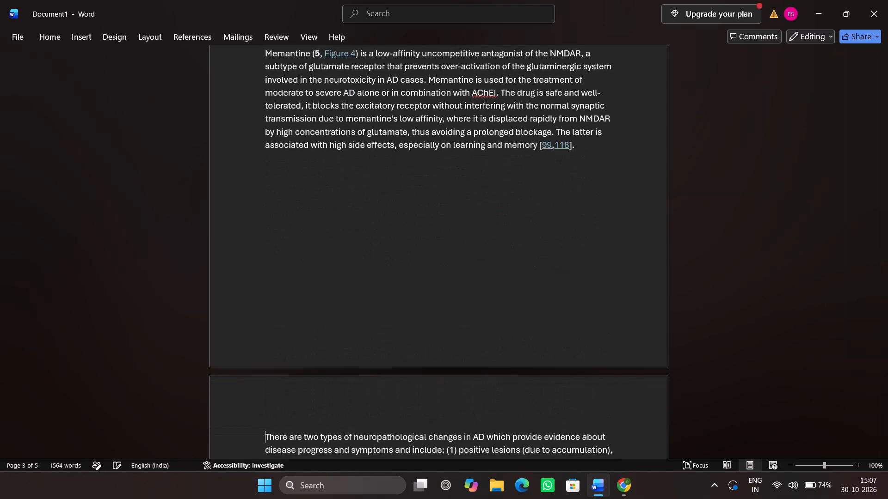
Remove the "6.1.1." numbering from the Cholinesterase Inhibitors heading on the first page.
{"action": "scroll", "coordinate": [266, 303], "scroll_direction": "down", "scroll_amount": 5}
{"action": "scroll", "coordinate": [266, 303], "scroll_direction": "up", "scroll_amount": 1}
{"action": "scroll", "coordinate": [266, 303], "scroll_direction": "down", "scroll_amount": 1}
{"action": "scroll", "coordinate": [266, 303], "scroll_direction": "up", "scroll_amount": 2}
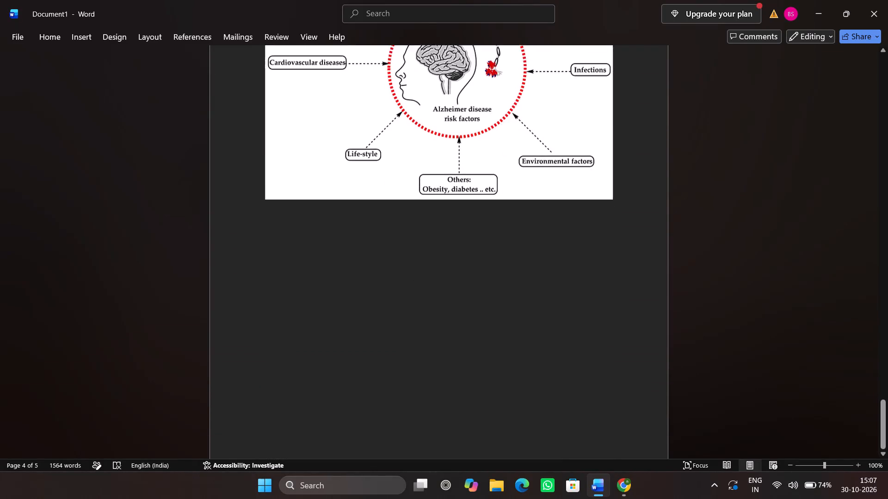
{"action": "scroll", "coordinate": [266, 303], "scroll_direction": "up", "scroll_amount": 4}
{"action": "scroll", "coordinate": [151, 312], "scroll_direction": "up", "scroll_amount": 2}
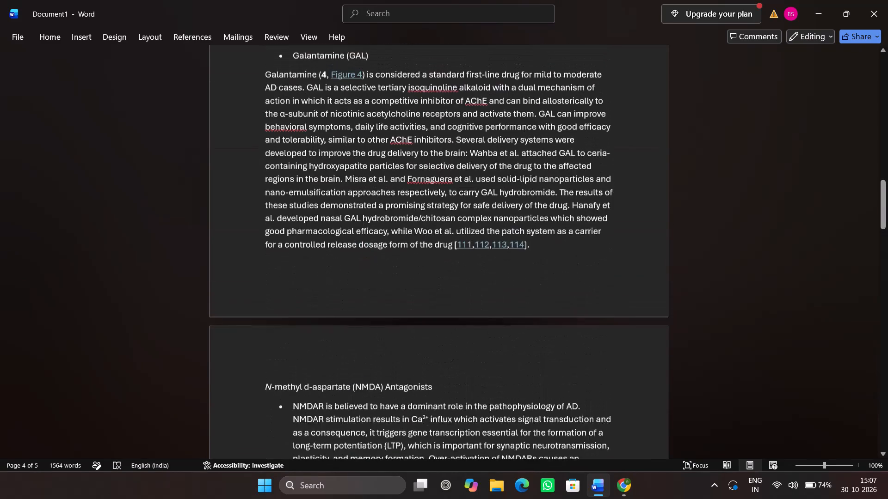
{"action": "scroll", "coordinate": [151, 312], "scroll_direction": "up", "scroll_amount": 7}
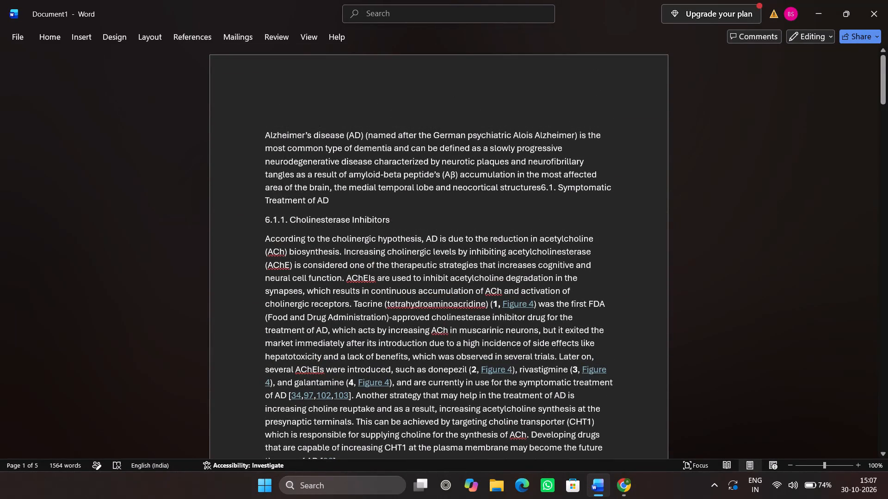
{"action": "left_click_drag", "start_coordinate": [314, 203], "coordinate": [266, 216]}
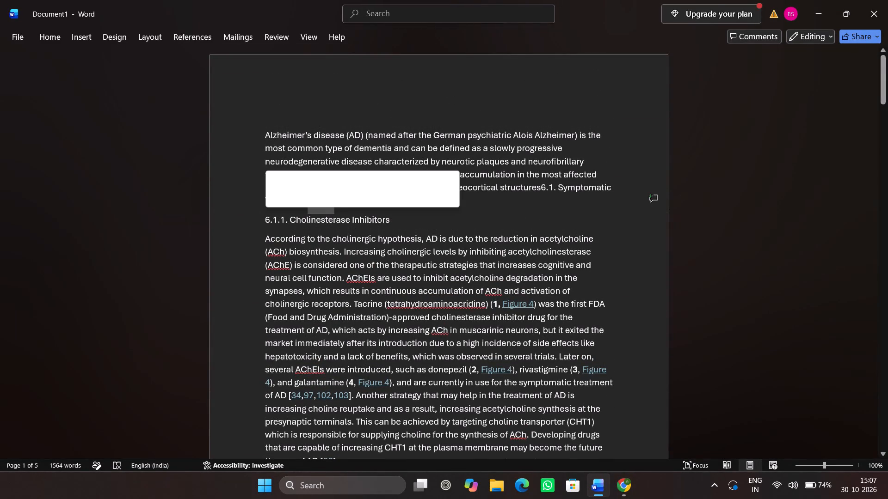
{"action": "left_click", "coordinate": [261, 220]}
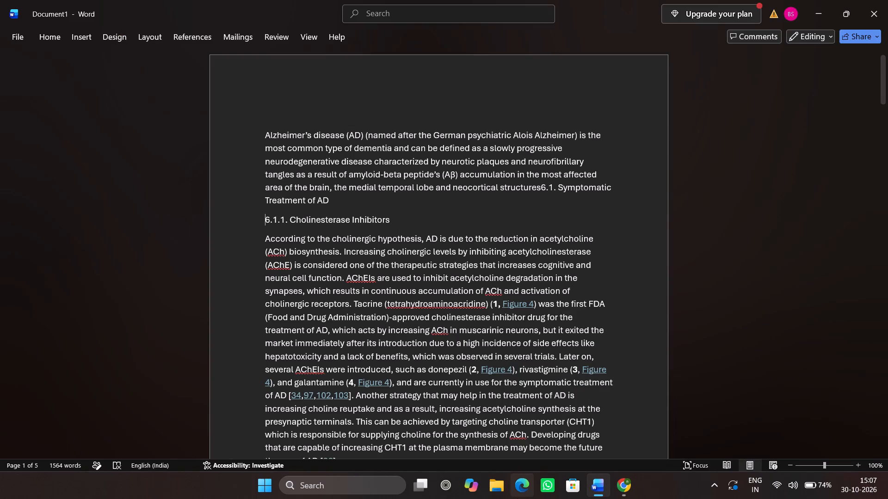
{"action": "scroll", "coordinate": [348, 264], "scroll_direction": "down", "scroll_amount": 3}
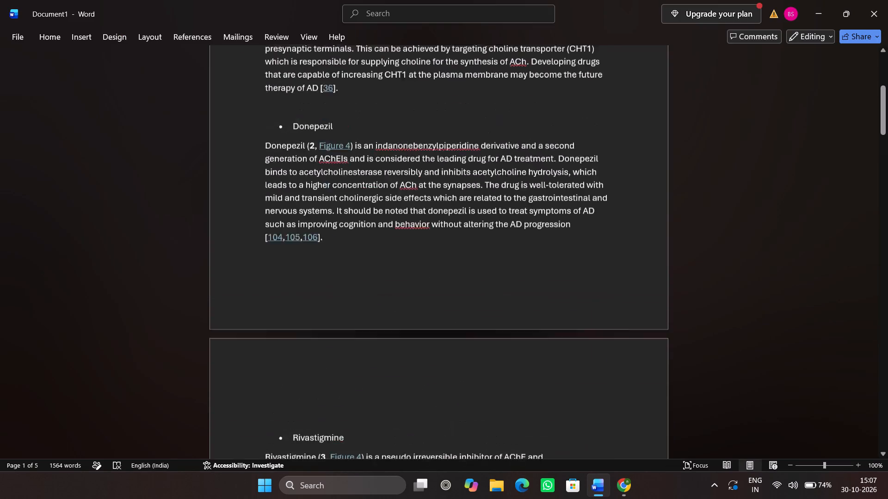
{"action": "left_click_drag", "start_coordinate": [267, 138], "coordinate": [267, 138]}
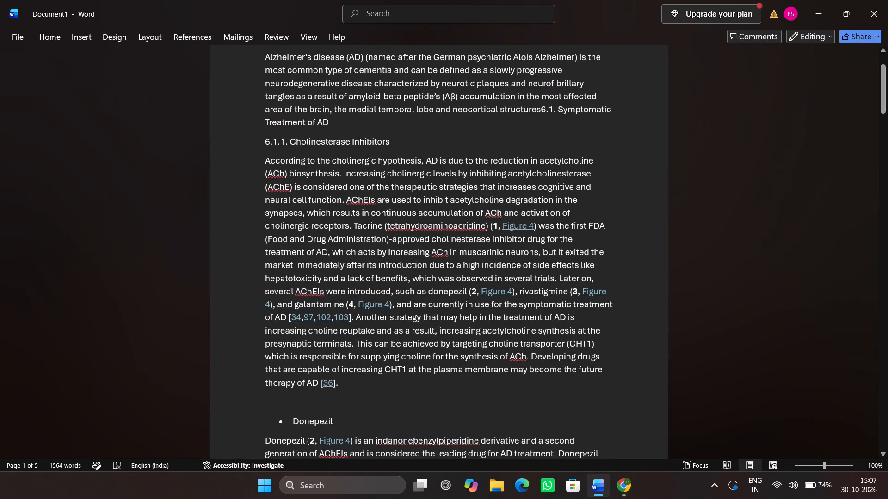
{"action": "left_click_drag", "start_coordinate": [267, 138], "coordinate": [287, 142]}
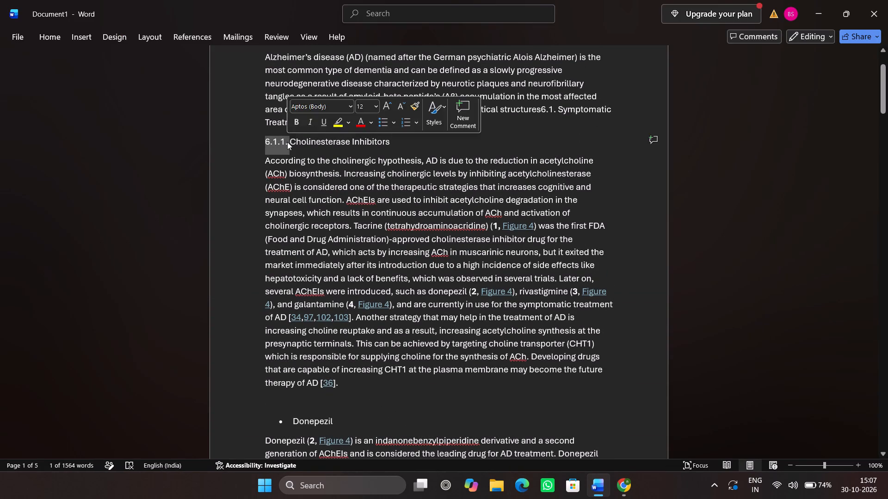
{"action": "key", "text": "BackSpace"}
Make the Cholinesterase Inhibitors heading bold.
{"action": "left_click_drag", "start_coordinate": [263, 138], "coordinate": [388, 145]}
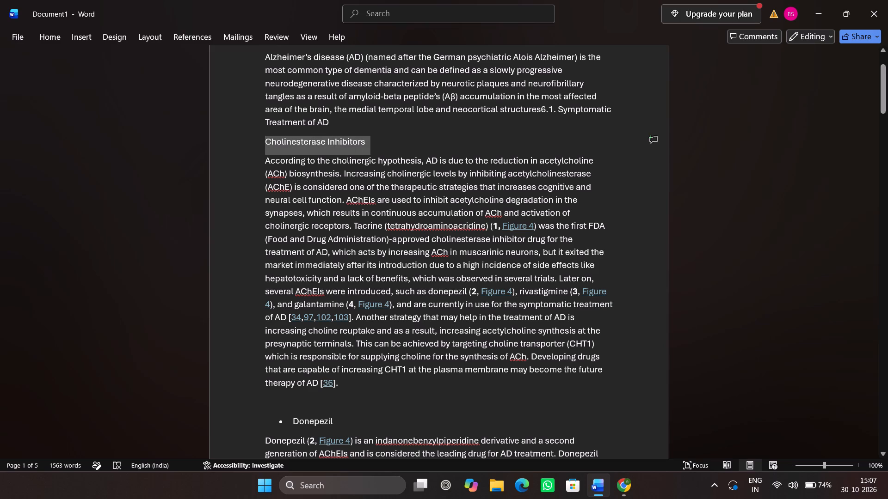
{"action": "left_click_drag", "start_coordinate": [388, 145], "coordinate": [390, 145]}
{"action": "right_click", "coordinate": [358, 152]}
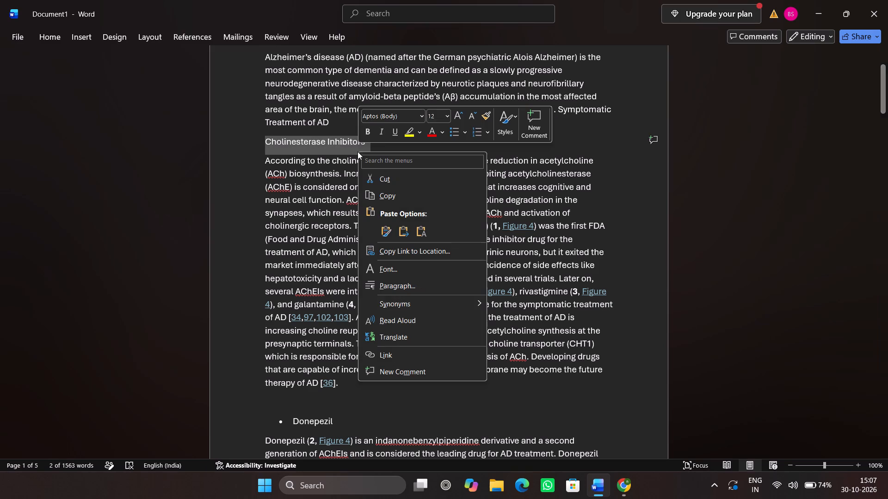
{"action": "right_click", "coordinate": [366, 134]}
{"action": "left_click", "coordinate": [366, 134]}
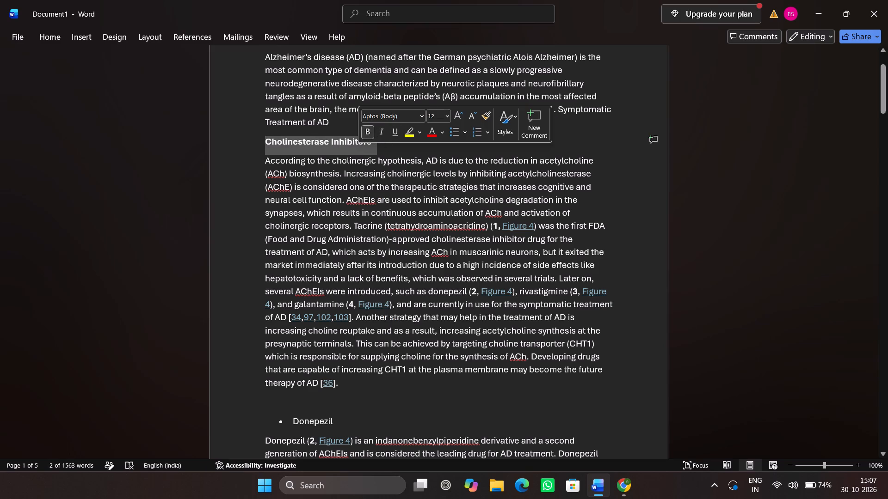
{"action": "left_click", "coordinate": [302, 141]}
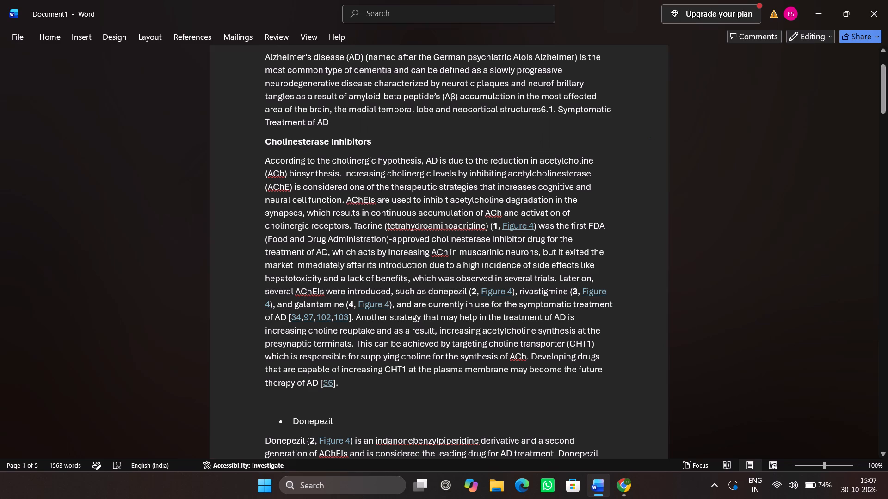
Replace the Cholinesterase Inhibitors heading with "CHOLINESTERASE INHIBITORS" in capitals on its own line.
{"action": "left_click_drag", "start_coordinate": [265, 141], "coordinate": [371, 148]}
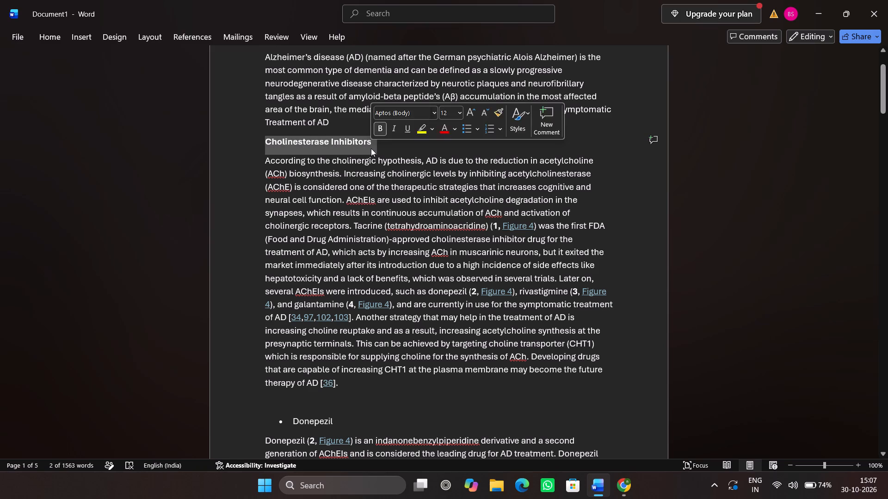
{"action": "key", "text": "BackSpace"}
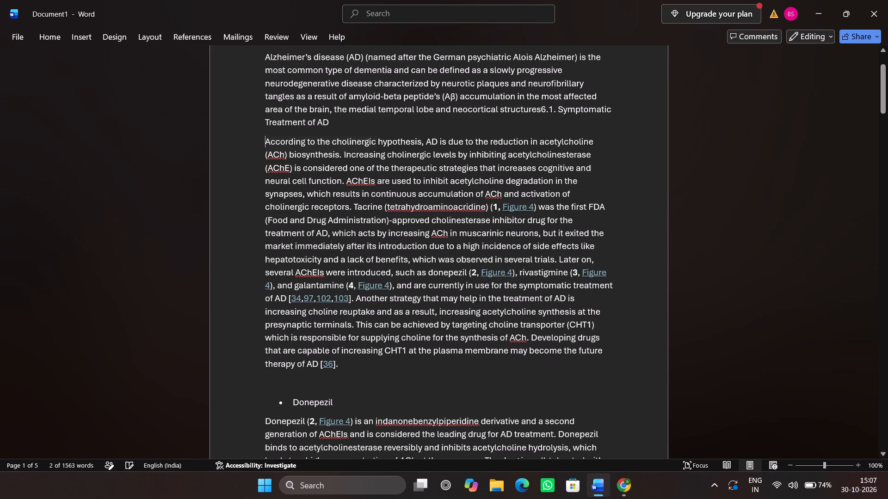
{"action": "type", "text": "CHOLI"}
{"action": "type", "text": "NESTER"}
{"action": "type", "text": "ASE INHIBITORS"}
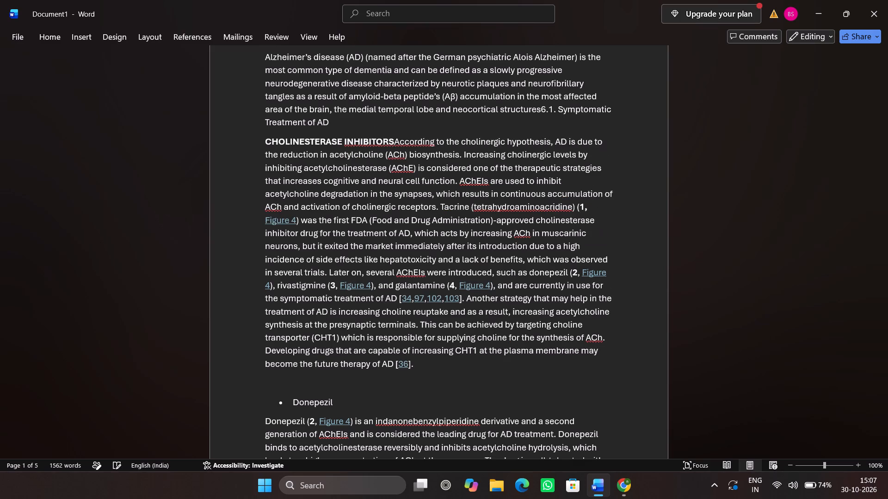
{"action": "key", "text": "Return"}
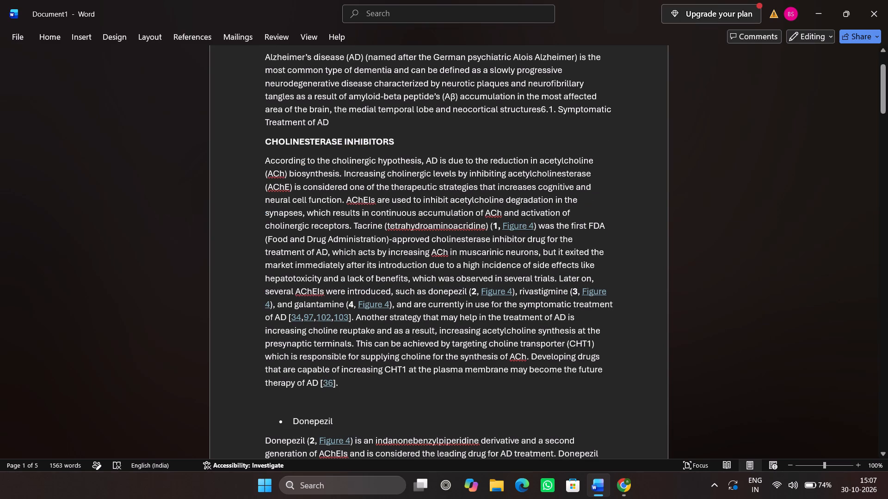
Add the heading "SYMPATOMATIC TREATMENT OF ALZHIEMER'S" above the cholinesterase inhibitors heading, leaving a blank line after the introductory paragraph.
{"action": "left_click", "coordinate": [336, 127]}
{"action": "key", "text": "Return"}
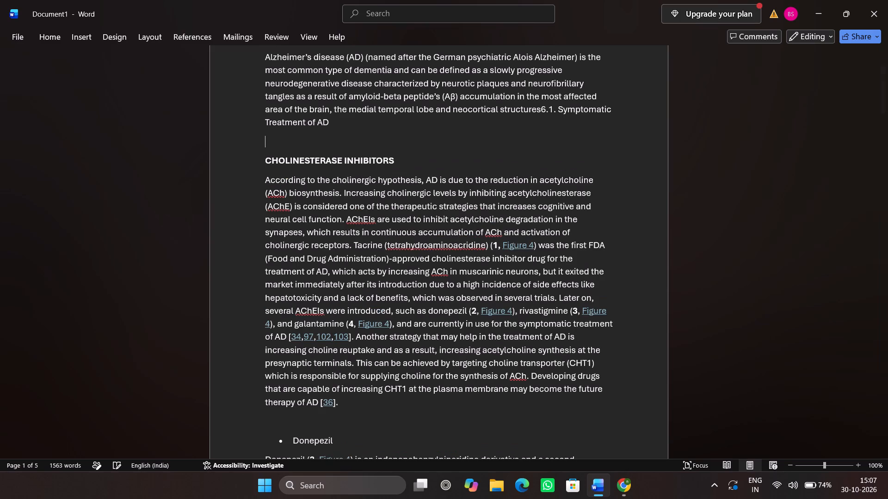
{"action": "key", "text": "Return"}
{"action": "type", "text": "SYM"}
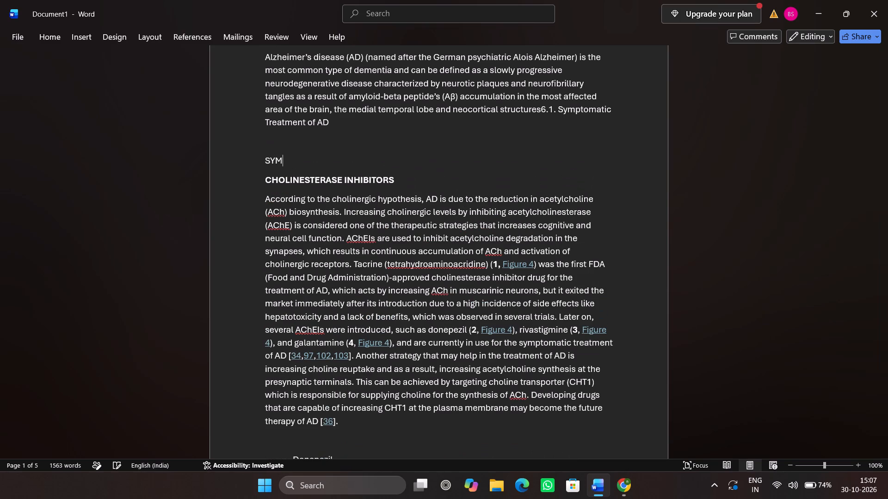
{"action": "type", "text": "PATOMATIC TREATMENT OF"}
{"action": "key", "text": "space"}
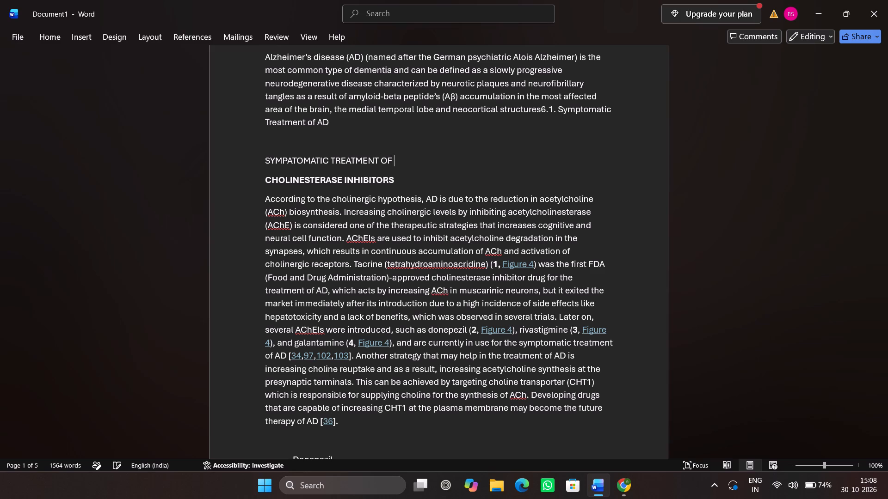
{"action": "type", "text": "ALZHIEMERS"}
{"action": "key", "text": "BackSpace"}
{"action": "key", "text": "apostrophe"}
{"action": "key", "text": "s"}
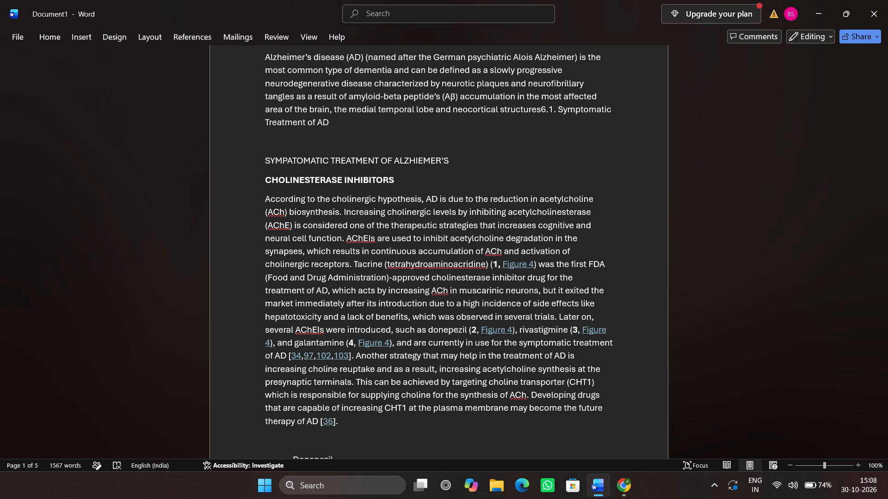
Make the new symptomatic treatment heading bold.
{"action": "left_click", "coordinate": [335, 123]}
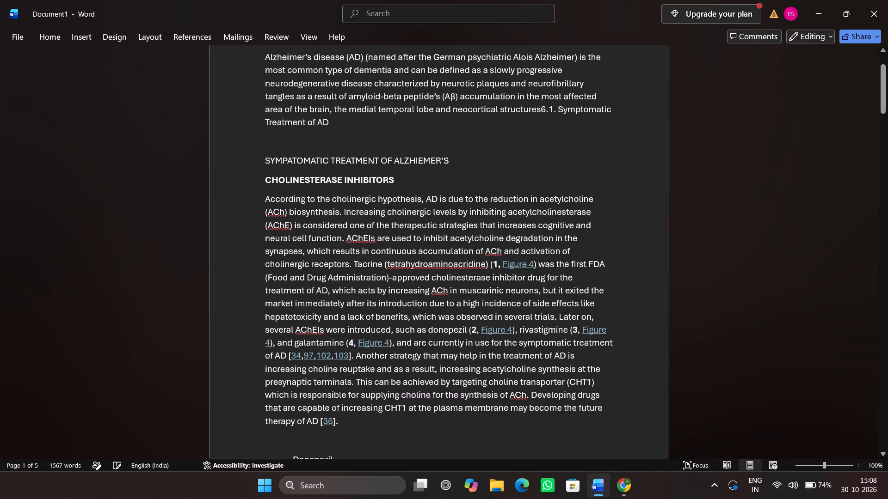
{"action": "scroll", "coordinate": [392, 217], "scroll_direction": "down", "scroll_amount": 1}
{"action": "scroll", "coordinate": [388, 217], "scroll_direction": "up", "scroll_amount": 1}
{"action": "left_click_drag", "start_coordinate": [265, 207], "coordinate": [455, 205]}
{"action": "left_click", "coordinate": [463, 188]}
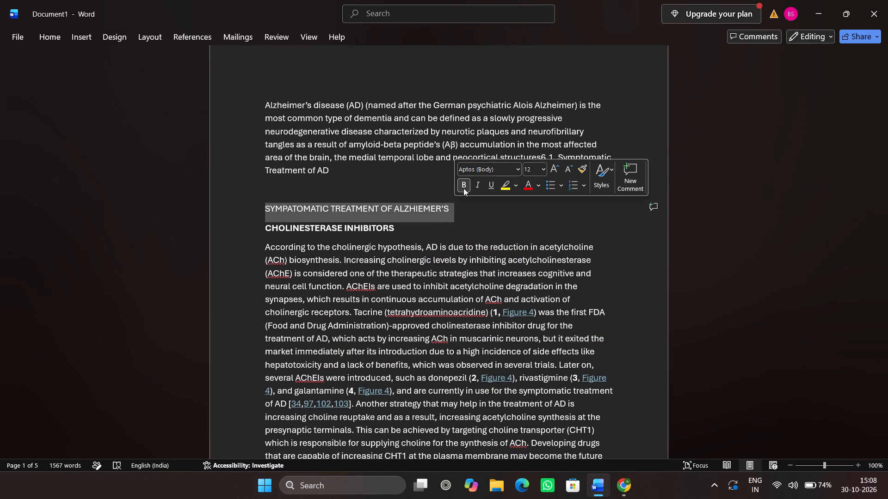
{"action": "left_click", "coordinate": [482, 225]}
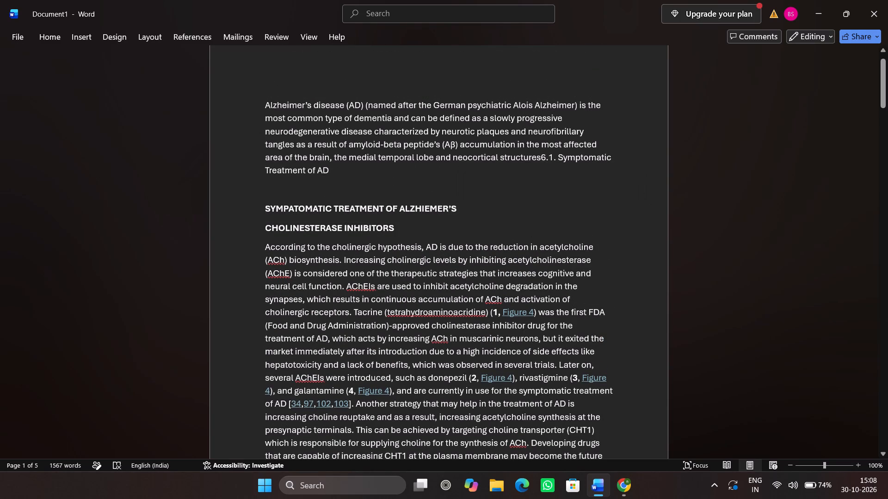
Add a space and a hyphen at the end of the SYMPATOMATIC TREATMENT OF ALZHIEMER'S heading.
{"action": "left_click", "coordinate": [460, 205]}
{"action": "key", "text": "space"}
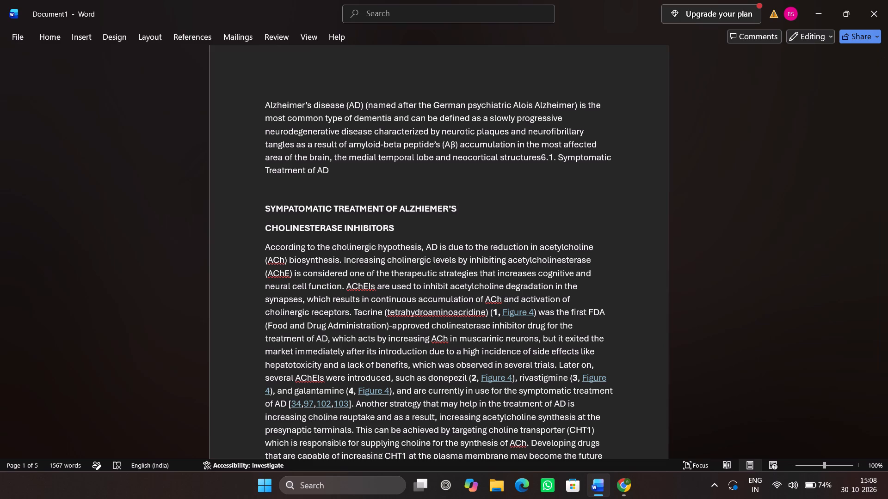
{"action": "key", "text": "minus"}
Delete the citation [104,105,106] and its full stop from the end of the Donepezil paragraph.
{"action": "scroll", "coordinate": [393, 258], "scroll_direction": "down", "scroll_amount": 4}
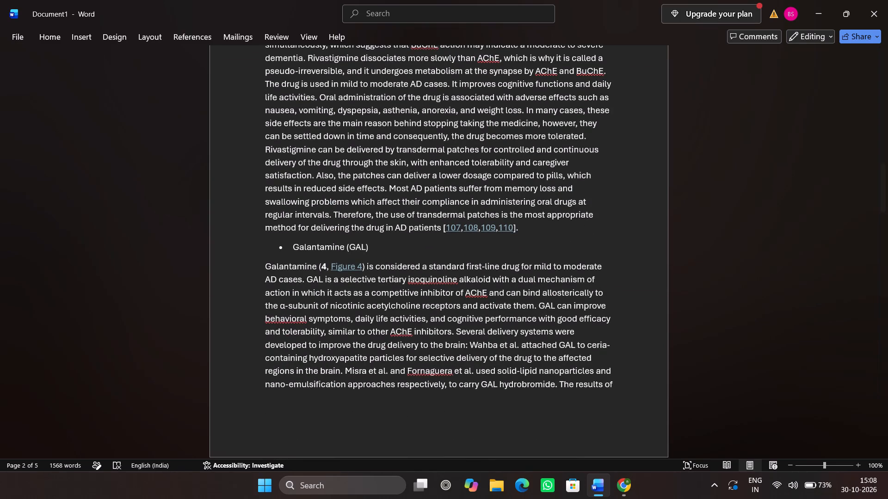
{"action": "scroll", "coordinate": [393, 258], "scroll_direction": "up", "scroll_amount": 3}
{"action": "right_click_drag", "start_coordinate": [263, 339], "coordinate": [339, 341]}
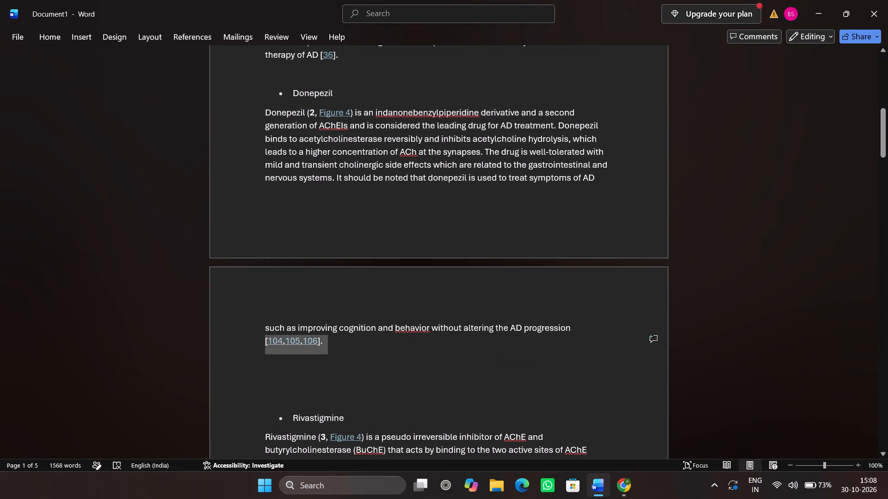
{"action": "right_click_drag", "start_coordinate": [339, 341], "coordinate": [339, 340]}
{"action": "key", "text": "BackSpace"}
Replace the citation [34,97,102,103] in the cholinesterase inhibitors paragraph with a full stop directly after "AD", followed by a space.
{"action": "scroll", "coordinate": [442, 241], "scroll_direction": "up", "scroll_amount": 1}
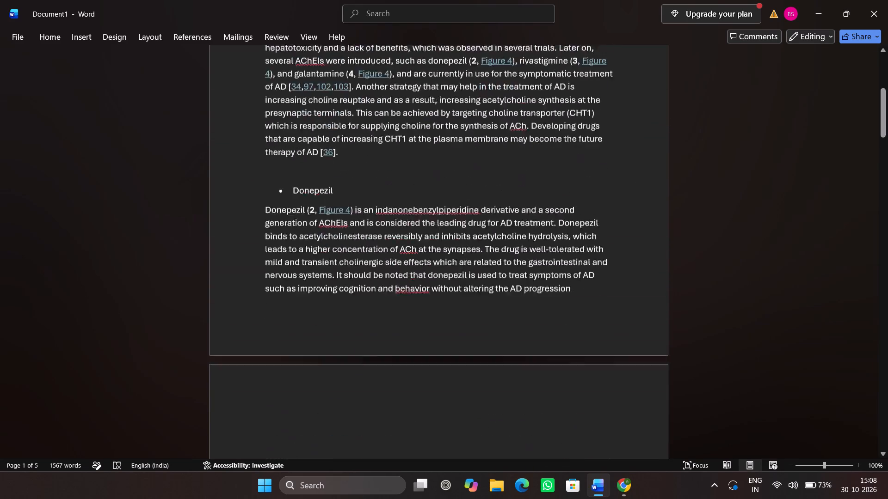
{"action": "scroll", "coordinate": [442, 241], "scroll_direction": "up", "scroll_amount": 1}
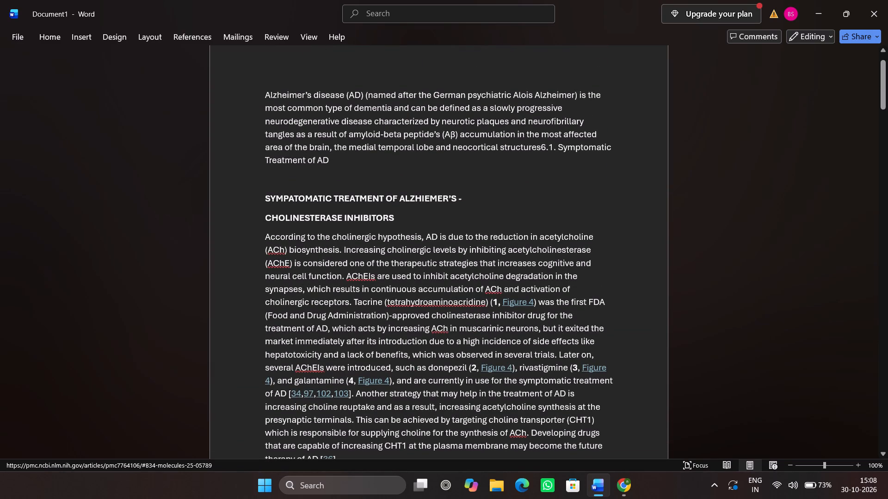
{"action": "left_click_drag", "start_coordinate": [288, 392], "coordinate": [353, 397]}
{"action": "key", "text": "BackSpace"}
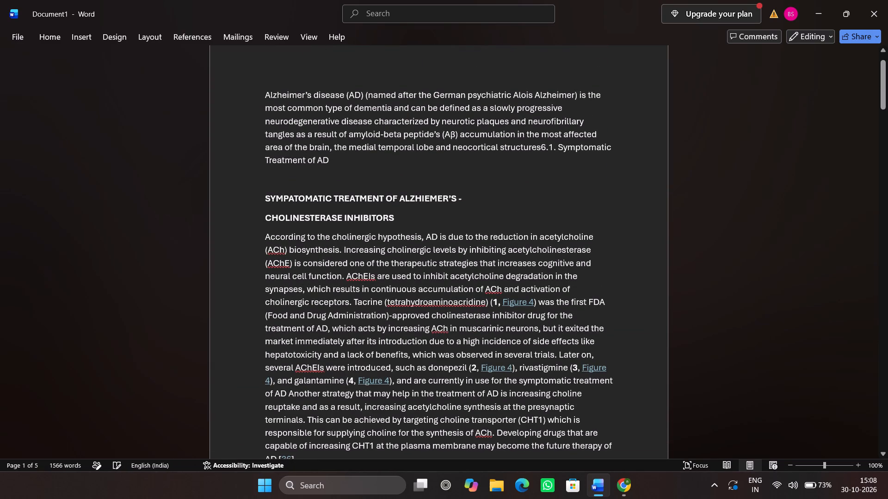
{"action": "key", "text": "BackSpace"}
{"action": "key", "text": "period"}
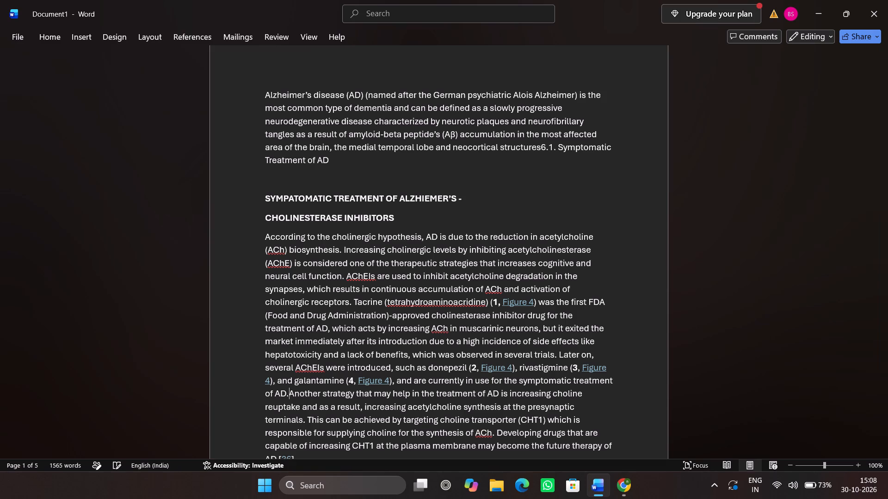
{"action": "key", "text": "space"}
{"action": "left_click", "coordinate": [185, 334]}
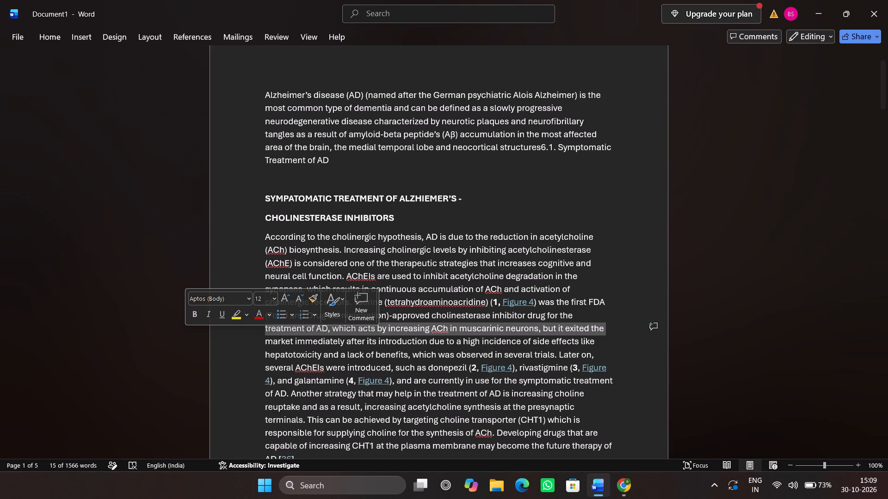
{"action": "left_click", "coordinate": [755, 228]}
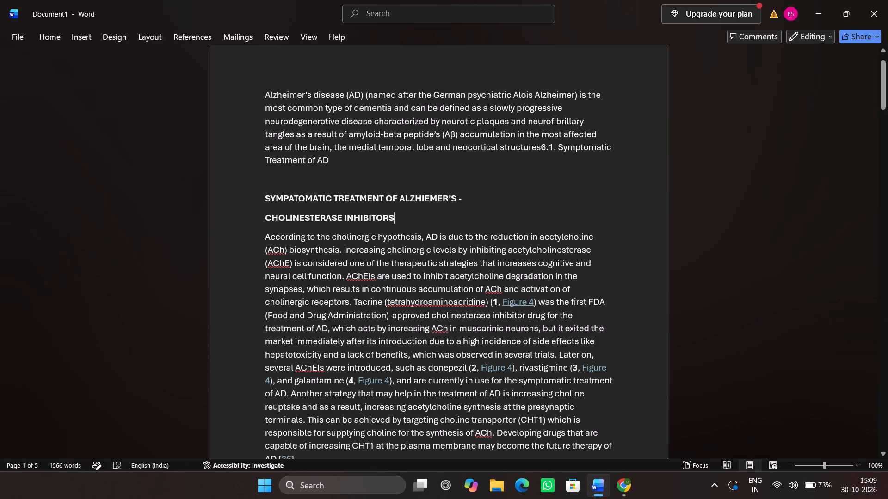
Add the heading "NEUROPATHALOGY" on the empty line above the paragraph about two types of neuropathological changes.
{"action": "scroll", "coordinate": [399, 325], "scroll_direction": "down", "scroll_amount": 9}
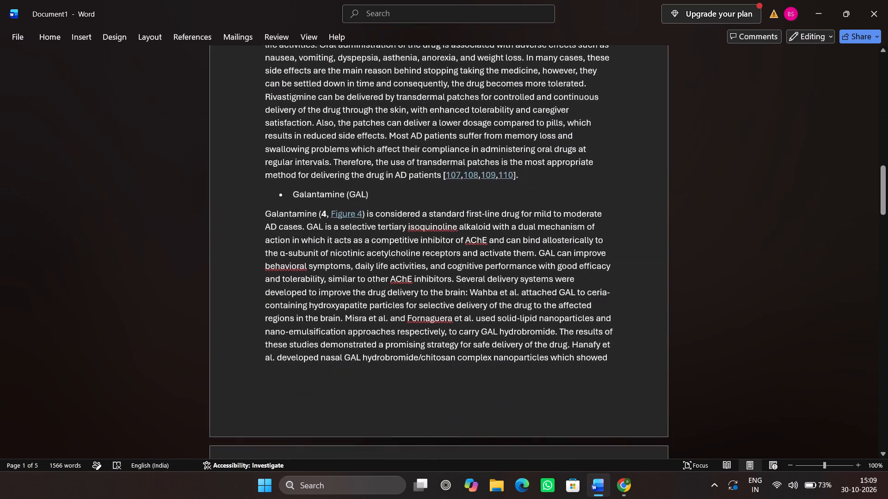
{"action": "scroll", "coordinate": [399, 325], "scroll_direction": "down", "scroll_amount": 7}
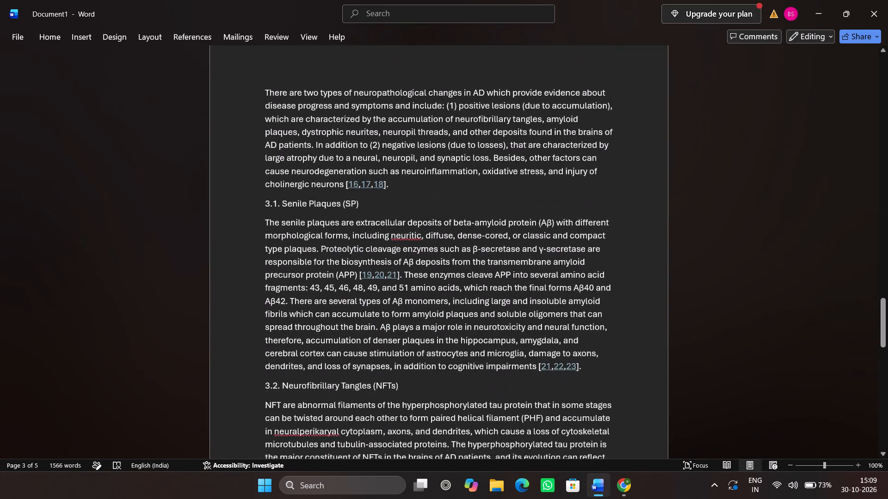
{"action": "scroll", "coordinate": [399, 325], "scroll_direction": "up", "scroll_amount": 6}
{"action": "scroll", "coordinate": [399, 325], "scroll_direction": "down", "scroll_amount": 8}
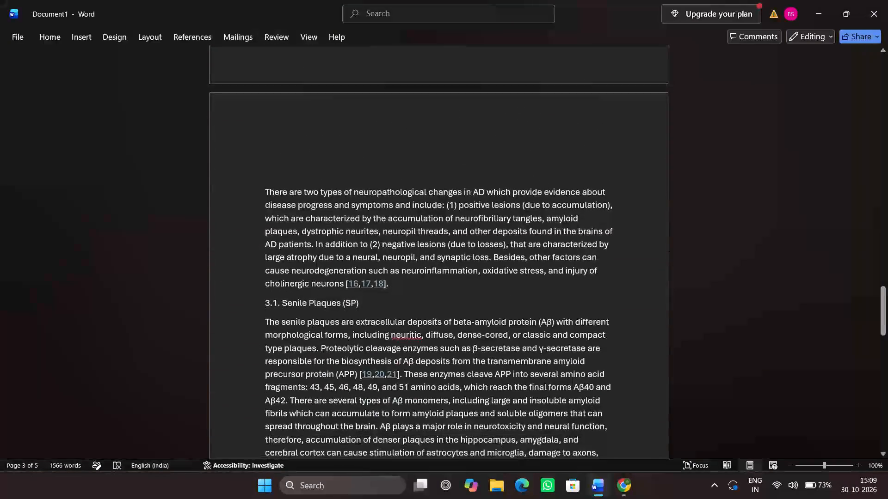
{"action": "scroll", "coordinate": [399, 325], "scroll_direction": "down", "scroll_amount": 1}
{"action": "left_click", "coordinate": [291, 75]}
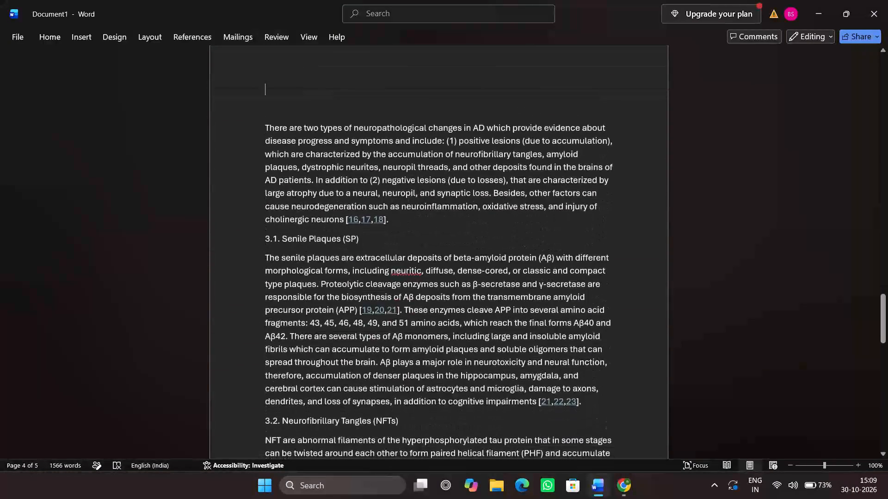
{"action": "type", "text": "NE"}
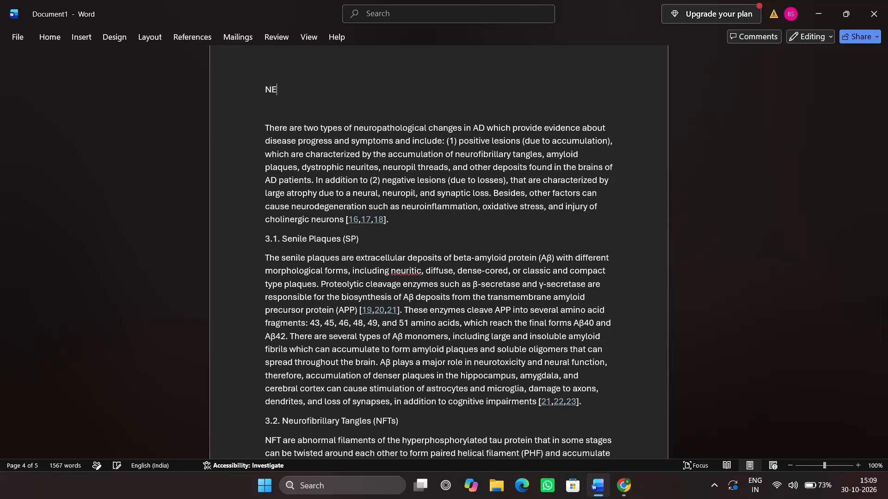
{"action": "type", "text": "UROPATHA"}
{"action": "type", "text": "LOGY"}
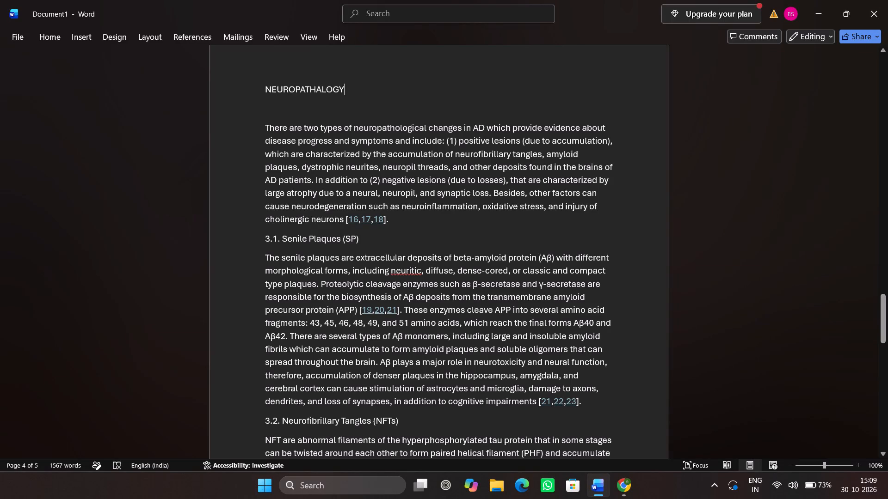
Make the NEUROPATHALOGY heading bold.
{"action": "left_click_drag", "start_coordinate": [260, 85], "coordinate": [349, 89]}
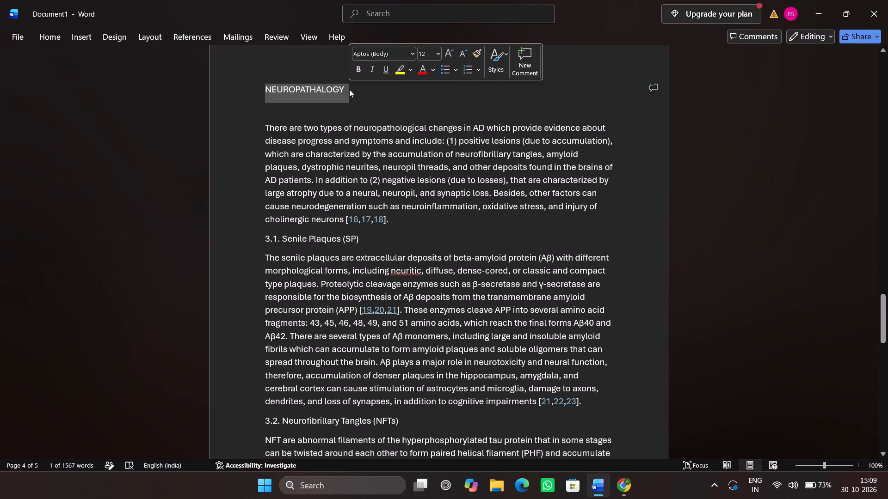
{"action": "left_click", "coordinate": [360, 69]}
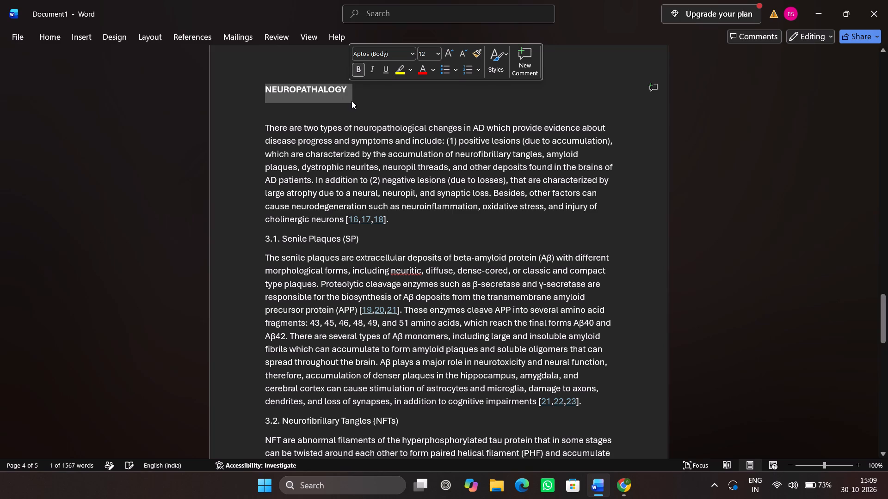
Extend the neuropathology heading with "OF ALZHIEMER'S".
{"action": "left_click", "coordinate": [351, 101]}
{"action": "key", "text": "space"}
{"action": "type", "text": "OF ALZHIEMERS"}
{"action": "key", "text": "BackSpace"}
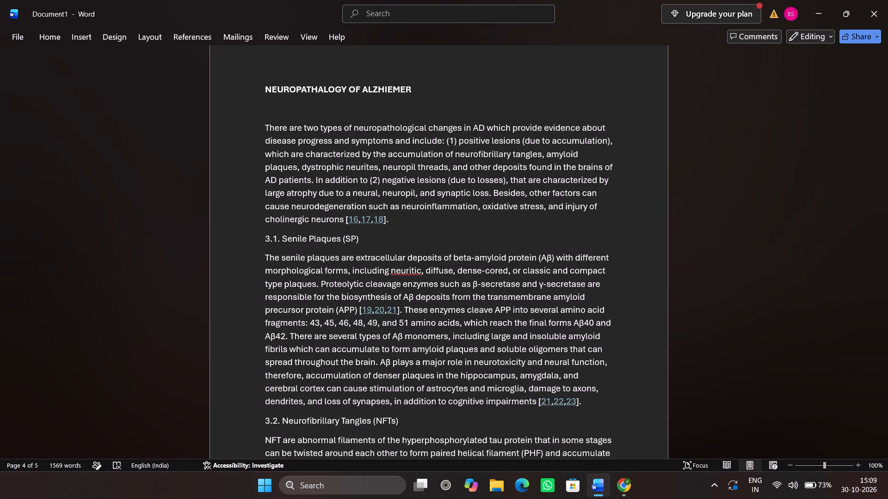
{"action": "type", "text": "'S"}
Switch to Chrome and copy the web address of the NIH review article on Alzheimer's disease.
{"action": "scroll", "coordinate": [419, 138], "scroll_direction": "up", "scroll_amount": 1}
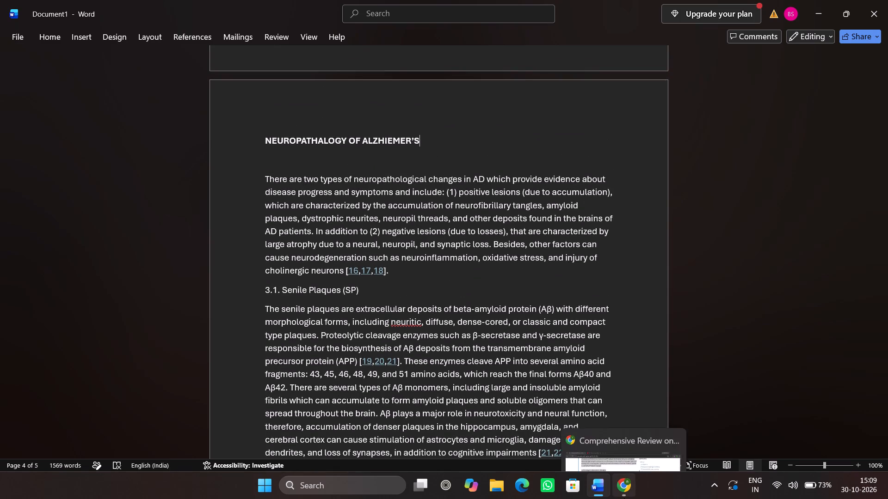
{"action": "left_click", "coordinate": [617, 452]}
{"action": "left_click", "coordinate": [391, 137]}
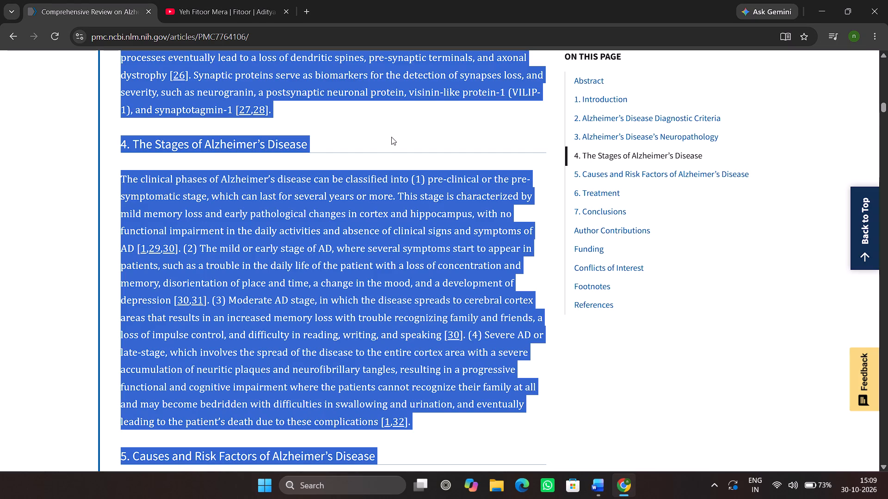
{"action": "scroll", "coordinate": [330, 151], "scroll_direction": "up", "scroll_amount": 14}
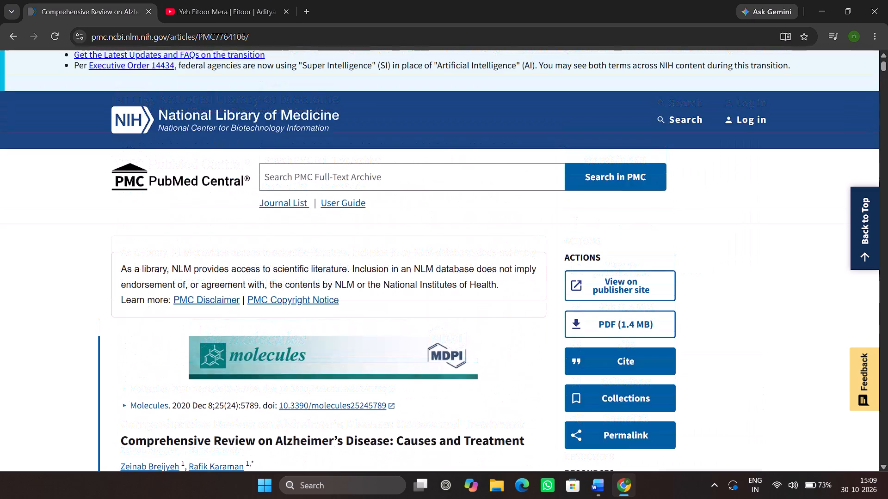
{"action": "left_click", "coordinate": [91, 36]}
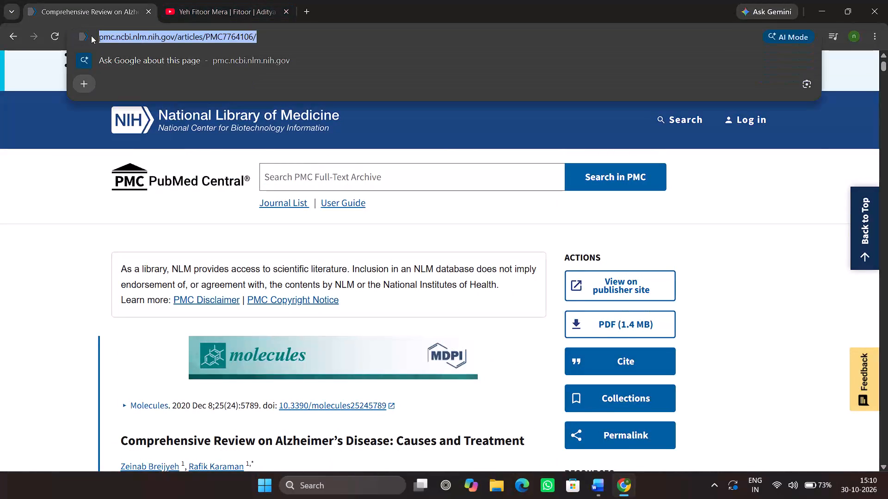
{"action": "key", "text": "ctrl+c"}
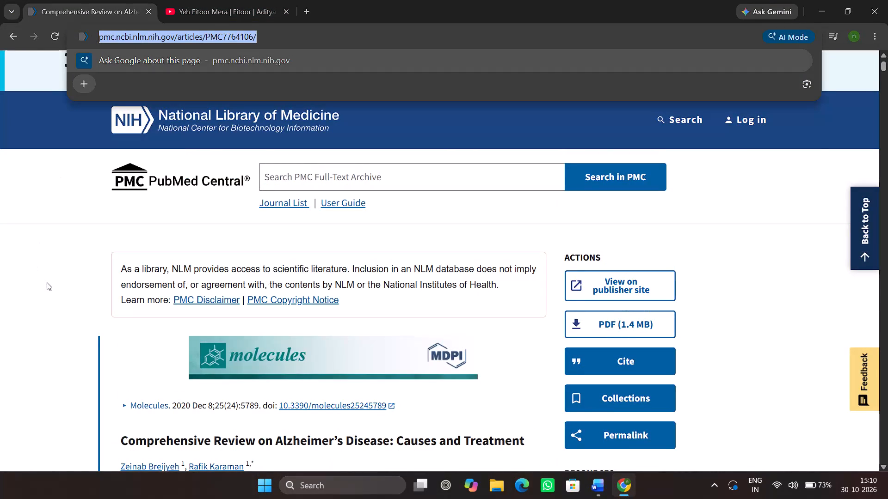
{"action": "left_click", "coordinate": [47, 282]}
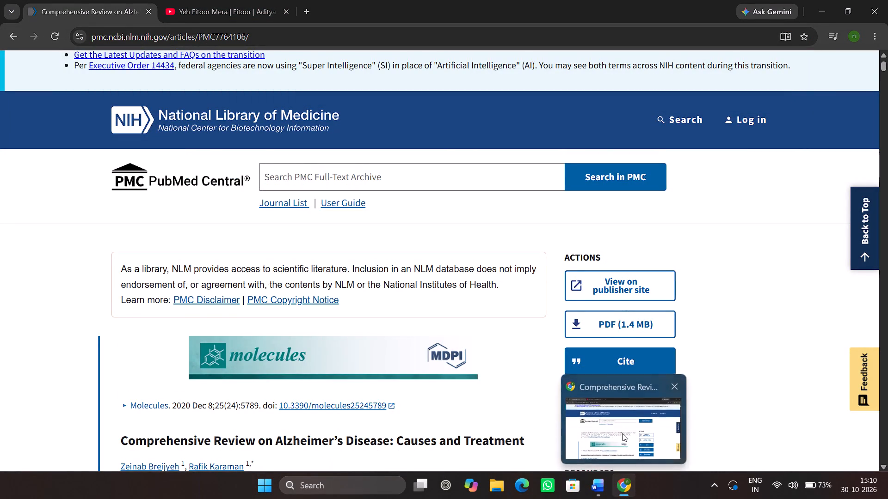
Return to Word and paste the article link between the synaptic loss paragraph and the risk factors picture, leaving a blank line before it.
{"action": "left_click", "coordinate": [622, 433]}
{"action": "left_click", "coordinate": [600, 426]}
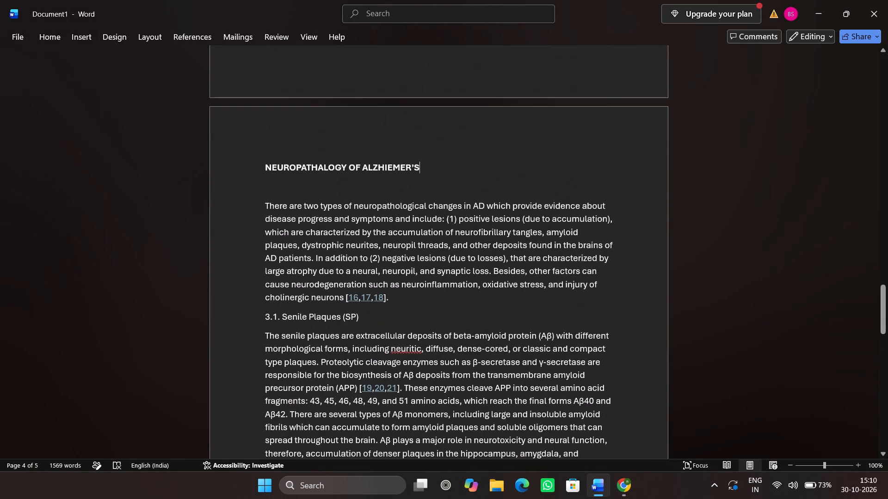
{"action": "scroll", "coordinate": [526, 356], "scroll_direction": "down", "scroll_amount": 7}
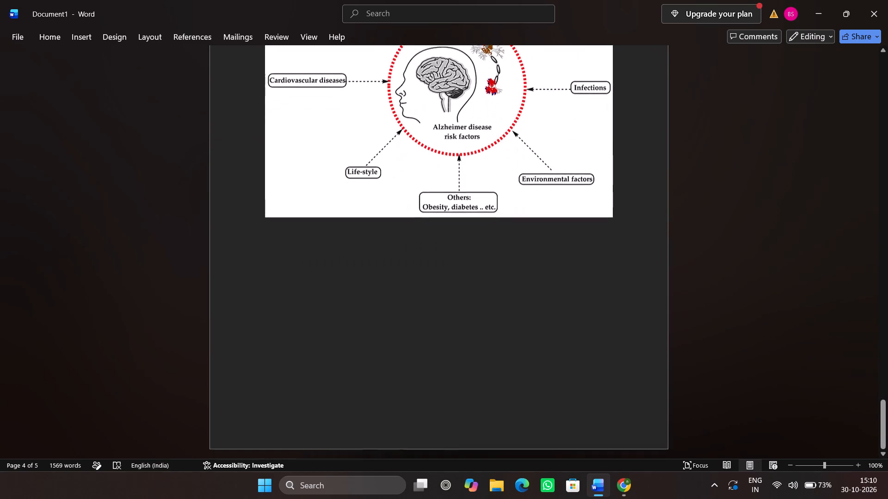
{"action": "scroll", "coordinate": [526, 356], "scroll_direction": "up", "scroll_amount": 3}
{"action": "scroll", "coordinate": [526, 356], "scroll_direction": "down", "scroll_amount": 1}
{"action": "left_click", "coordinate": [581, 367]}
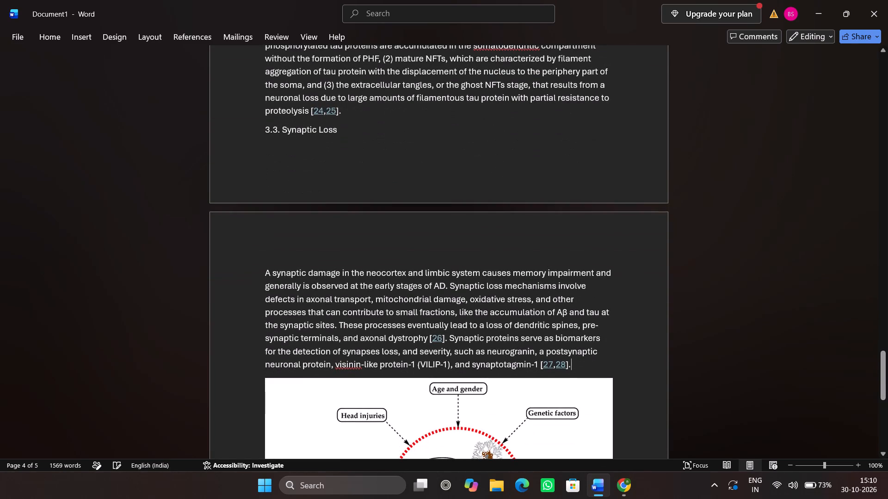
{"action": "key", "text": "Return"}
{"action": "key", "text": "Return"}
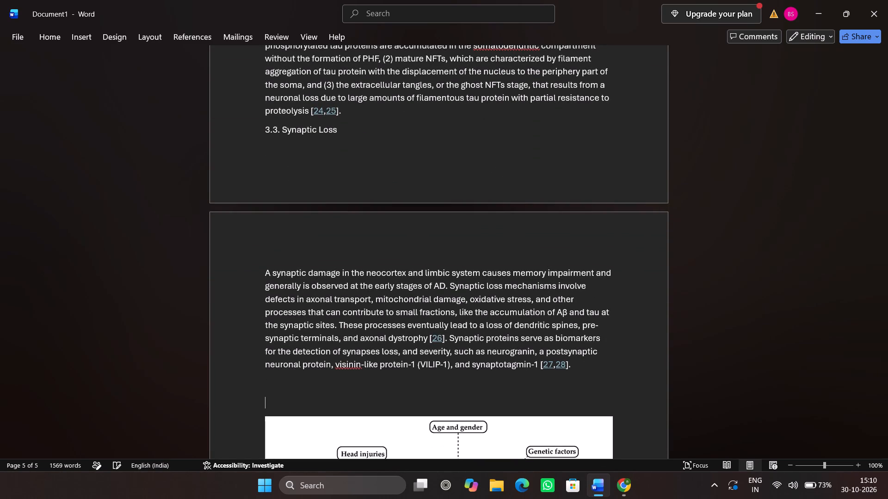
{"action": "key", "text": "ctrl+v"}
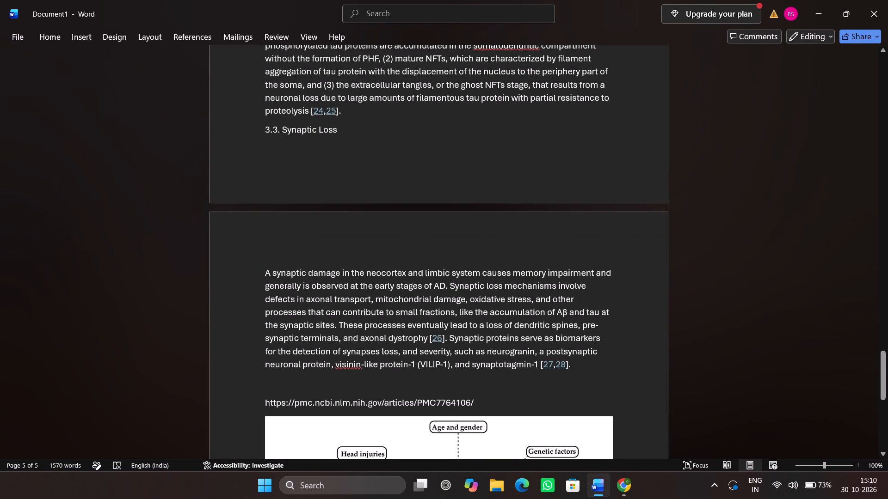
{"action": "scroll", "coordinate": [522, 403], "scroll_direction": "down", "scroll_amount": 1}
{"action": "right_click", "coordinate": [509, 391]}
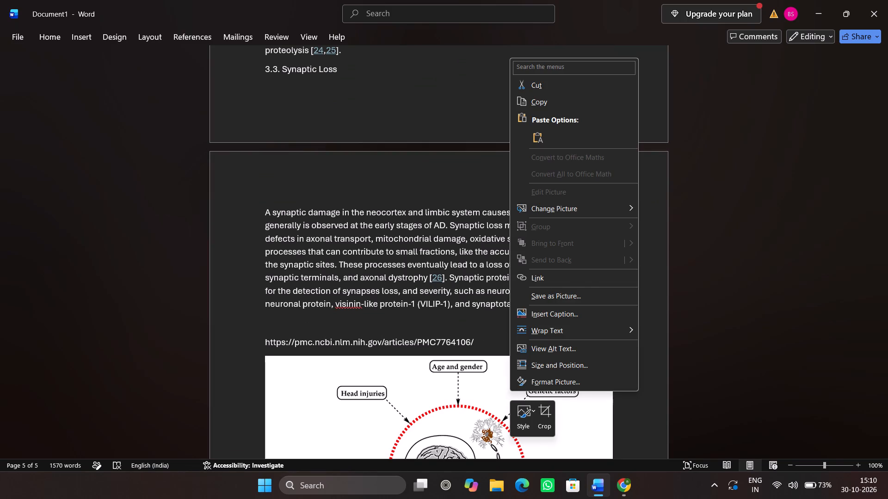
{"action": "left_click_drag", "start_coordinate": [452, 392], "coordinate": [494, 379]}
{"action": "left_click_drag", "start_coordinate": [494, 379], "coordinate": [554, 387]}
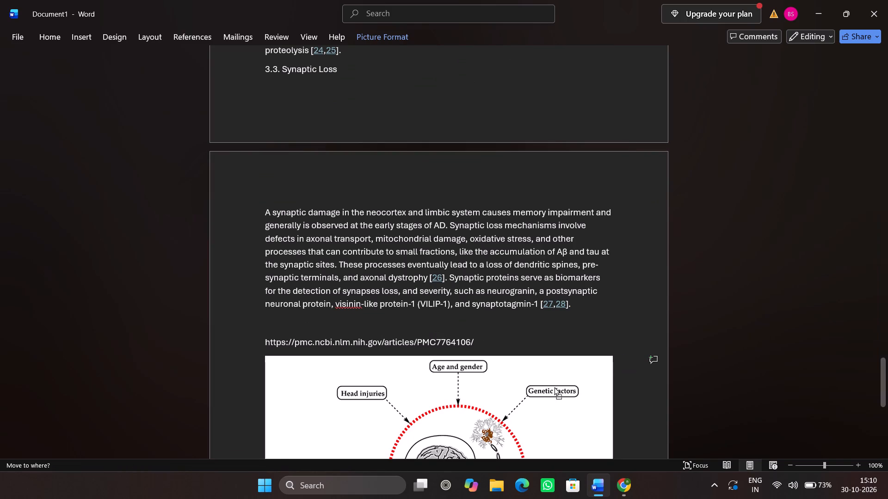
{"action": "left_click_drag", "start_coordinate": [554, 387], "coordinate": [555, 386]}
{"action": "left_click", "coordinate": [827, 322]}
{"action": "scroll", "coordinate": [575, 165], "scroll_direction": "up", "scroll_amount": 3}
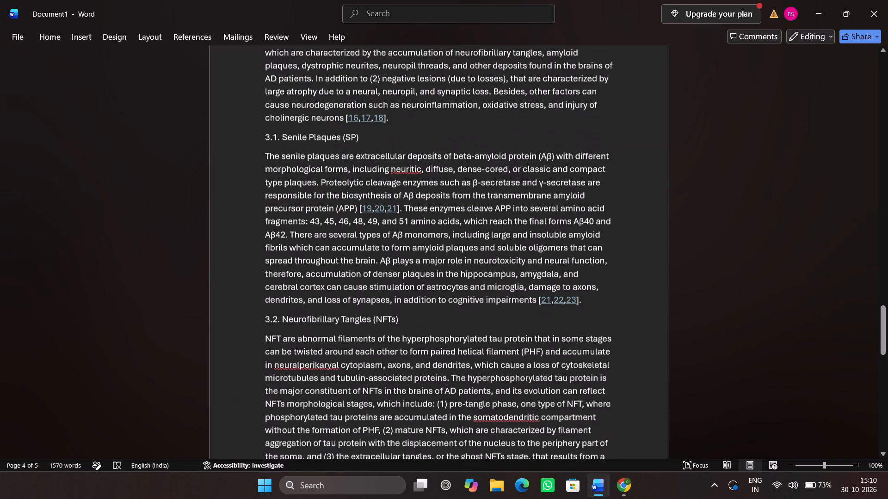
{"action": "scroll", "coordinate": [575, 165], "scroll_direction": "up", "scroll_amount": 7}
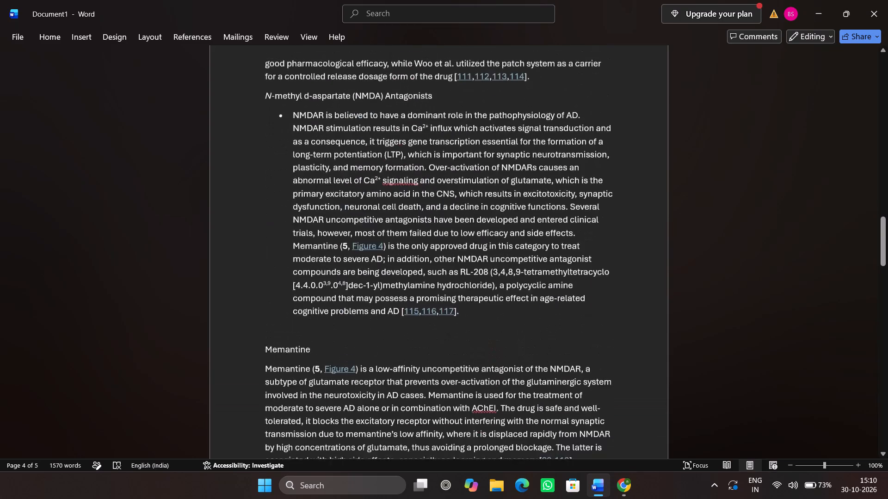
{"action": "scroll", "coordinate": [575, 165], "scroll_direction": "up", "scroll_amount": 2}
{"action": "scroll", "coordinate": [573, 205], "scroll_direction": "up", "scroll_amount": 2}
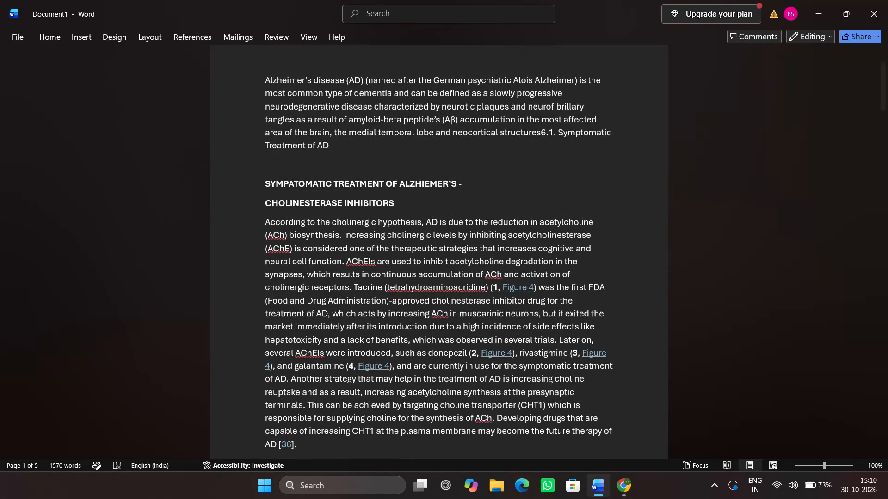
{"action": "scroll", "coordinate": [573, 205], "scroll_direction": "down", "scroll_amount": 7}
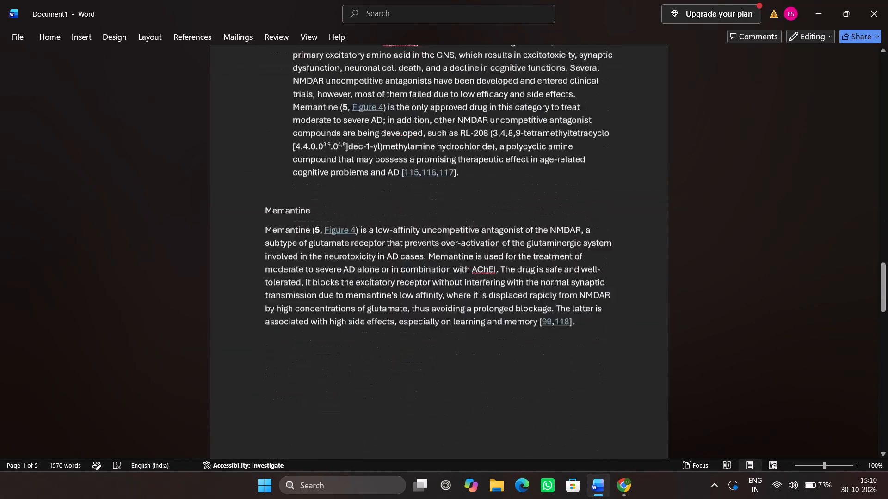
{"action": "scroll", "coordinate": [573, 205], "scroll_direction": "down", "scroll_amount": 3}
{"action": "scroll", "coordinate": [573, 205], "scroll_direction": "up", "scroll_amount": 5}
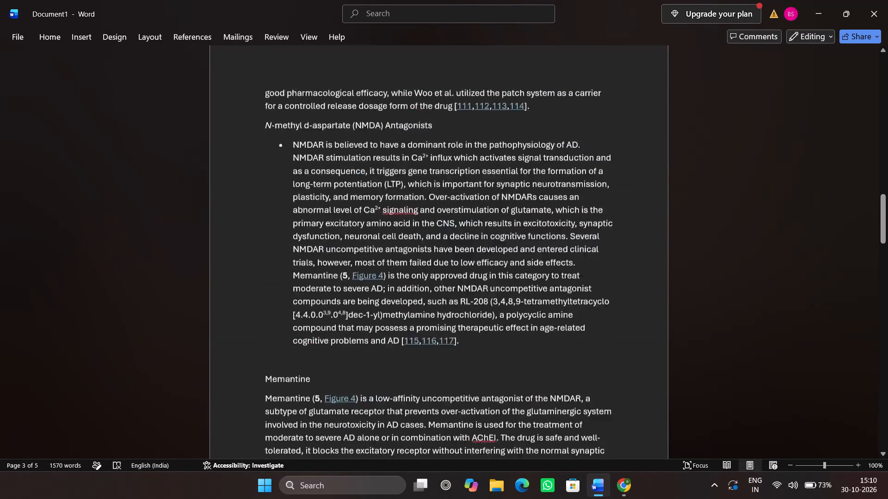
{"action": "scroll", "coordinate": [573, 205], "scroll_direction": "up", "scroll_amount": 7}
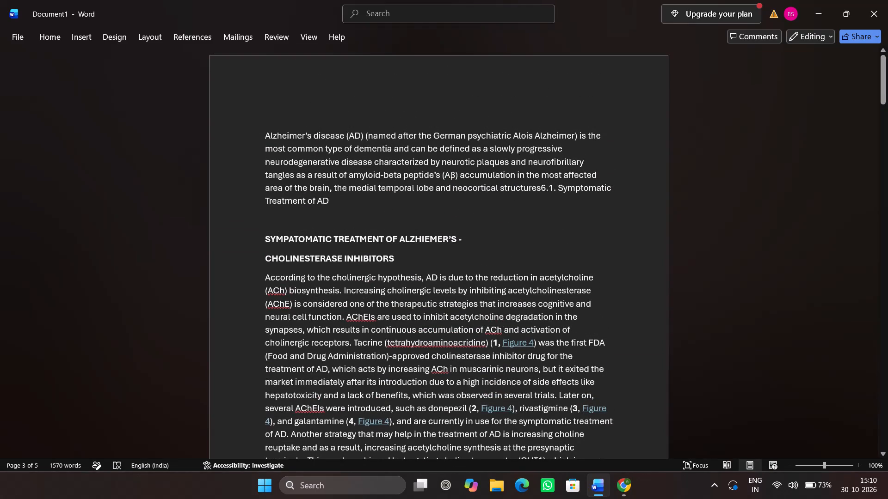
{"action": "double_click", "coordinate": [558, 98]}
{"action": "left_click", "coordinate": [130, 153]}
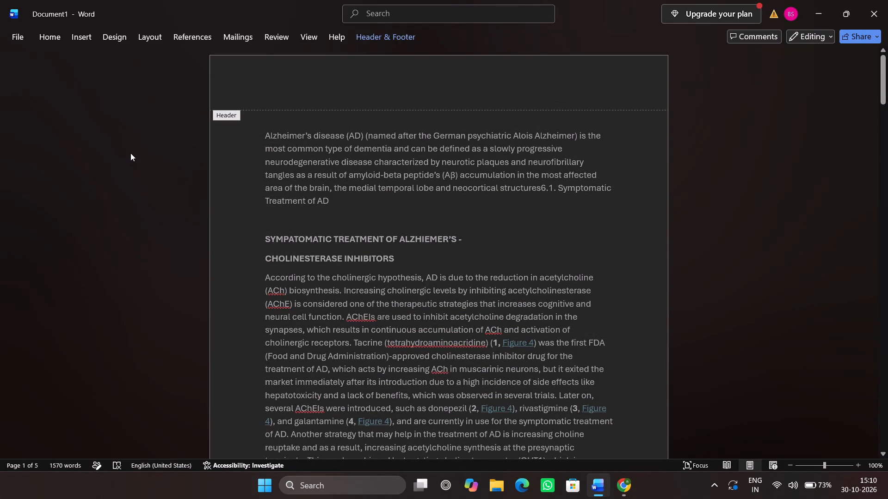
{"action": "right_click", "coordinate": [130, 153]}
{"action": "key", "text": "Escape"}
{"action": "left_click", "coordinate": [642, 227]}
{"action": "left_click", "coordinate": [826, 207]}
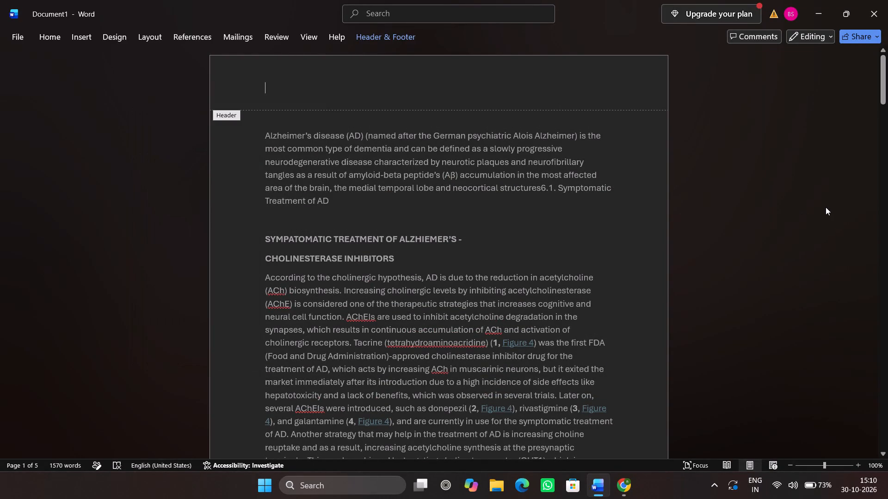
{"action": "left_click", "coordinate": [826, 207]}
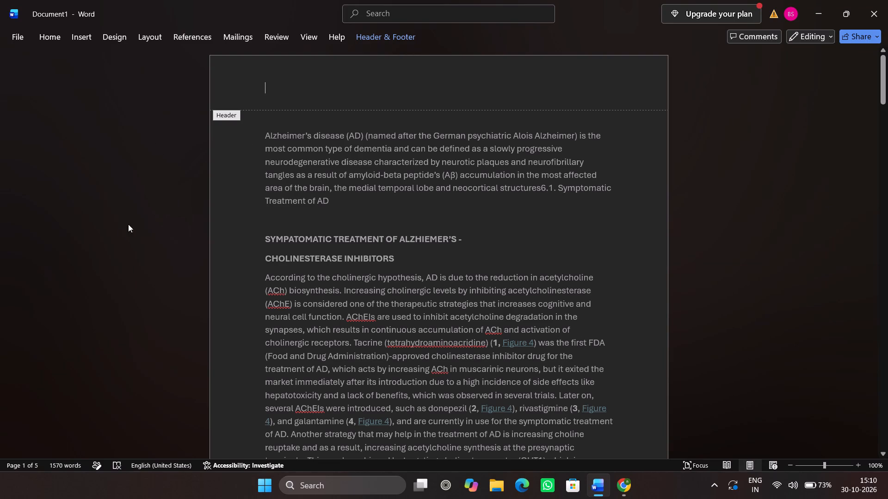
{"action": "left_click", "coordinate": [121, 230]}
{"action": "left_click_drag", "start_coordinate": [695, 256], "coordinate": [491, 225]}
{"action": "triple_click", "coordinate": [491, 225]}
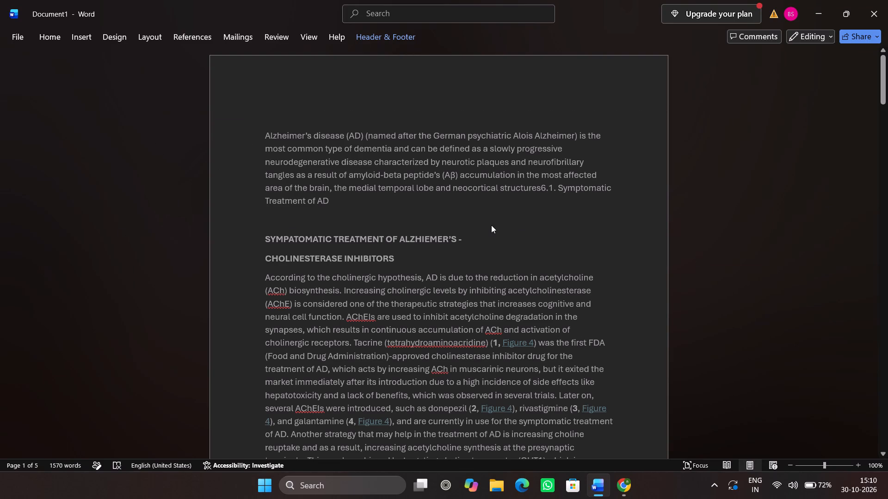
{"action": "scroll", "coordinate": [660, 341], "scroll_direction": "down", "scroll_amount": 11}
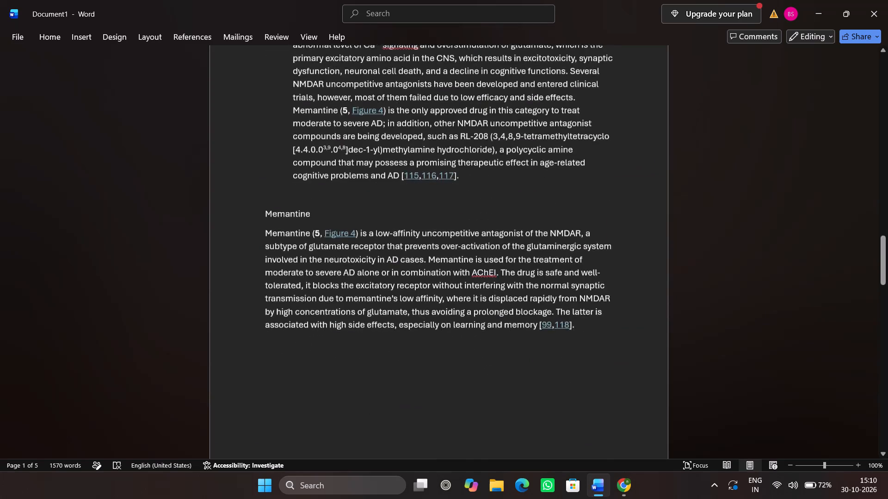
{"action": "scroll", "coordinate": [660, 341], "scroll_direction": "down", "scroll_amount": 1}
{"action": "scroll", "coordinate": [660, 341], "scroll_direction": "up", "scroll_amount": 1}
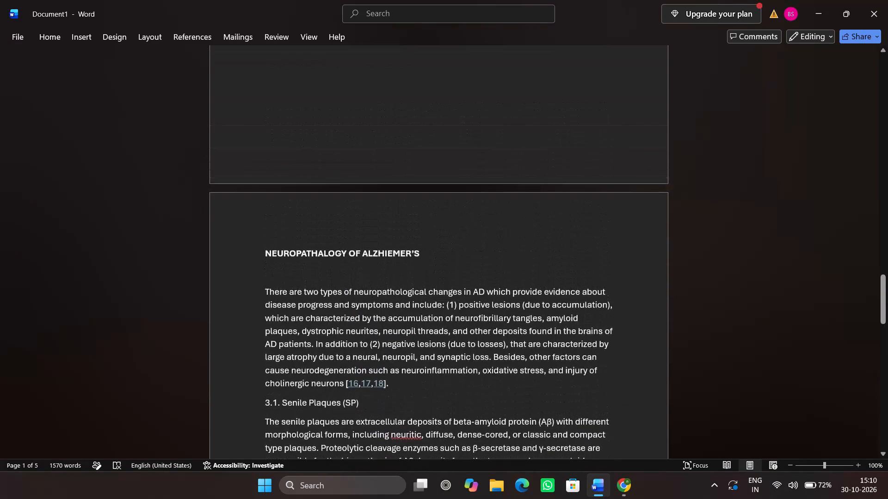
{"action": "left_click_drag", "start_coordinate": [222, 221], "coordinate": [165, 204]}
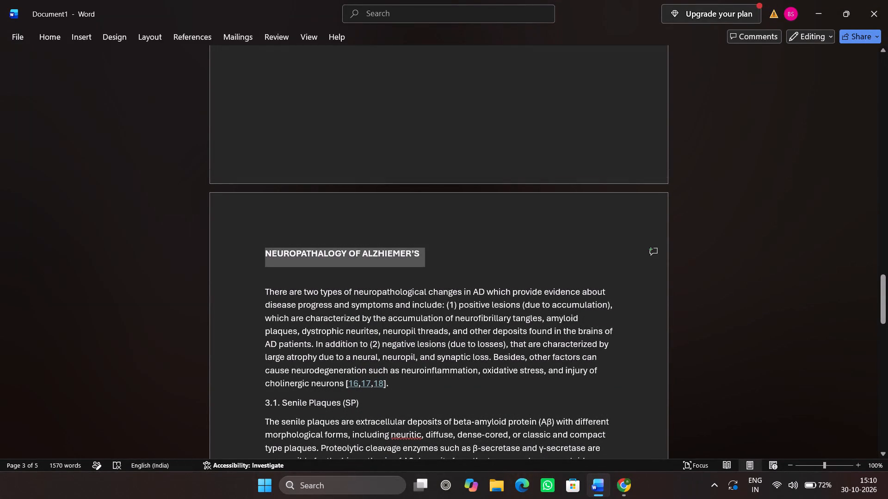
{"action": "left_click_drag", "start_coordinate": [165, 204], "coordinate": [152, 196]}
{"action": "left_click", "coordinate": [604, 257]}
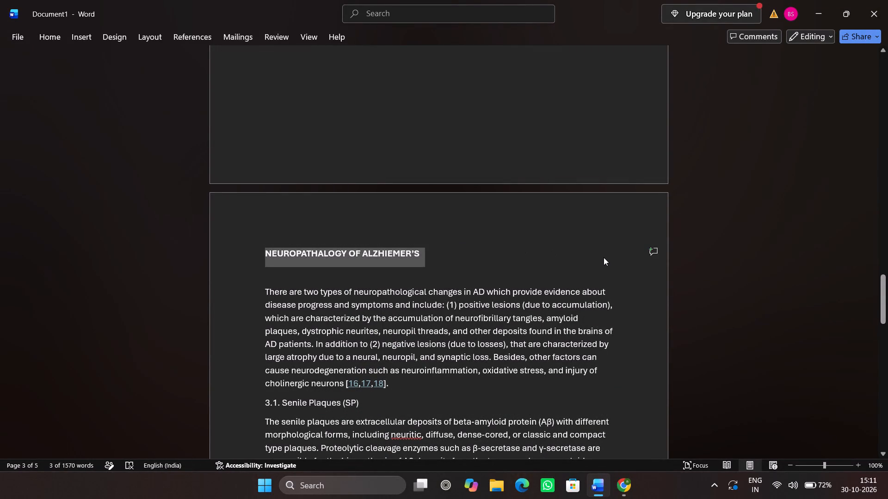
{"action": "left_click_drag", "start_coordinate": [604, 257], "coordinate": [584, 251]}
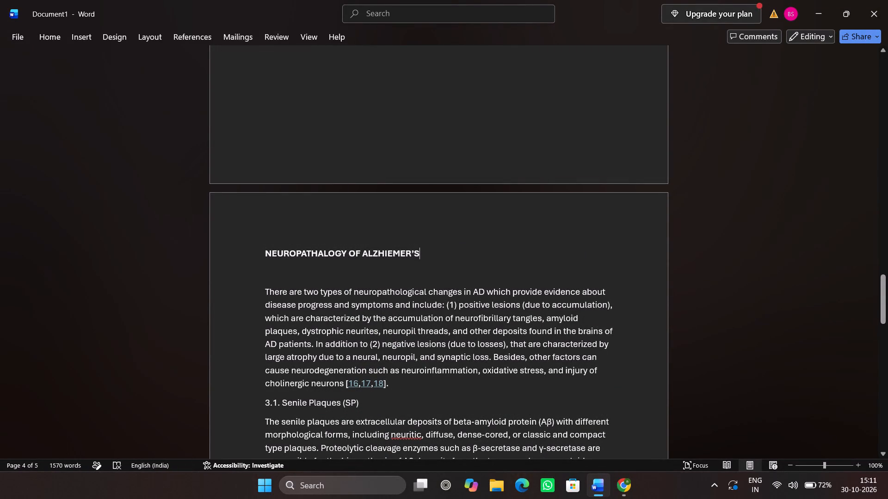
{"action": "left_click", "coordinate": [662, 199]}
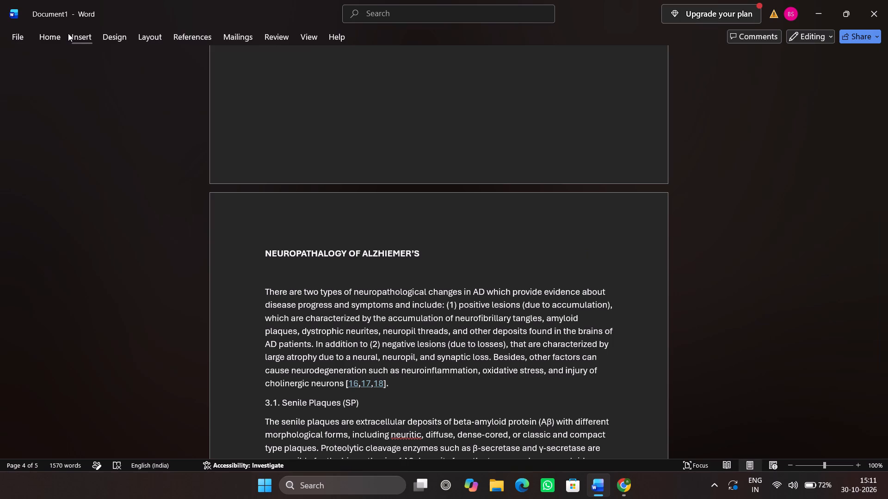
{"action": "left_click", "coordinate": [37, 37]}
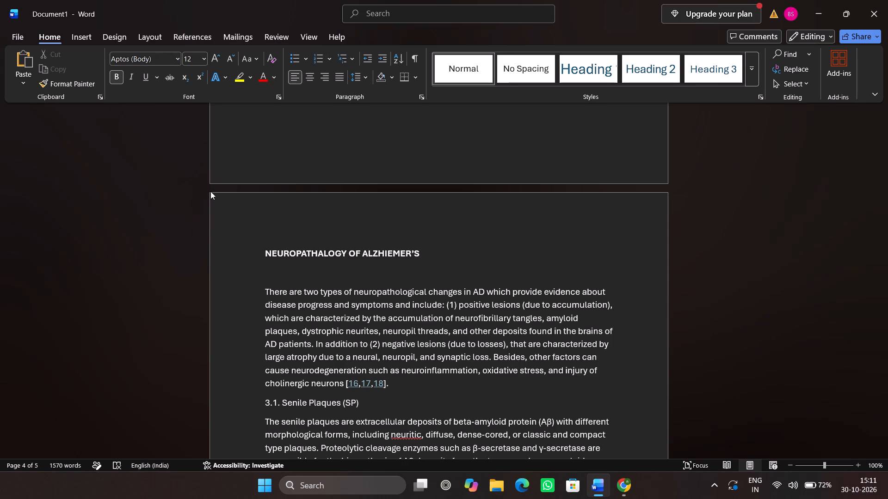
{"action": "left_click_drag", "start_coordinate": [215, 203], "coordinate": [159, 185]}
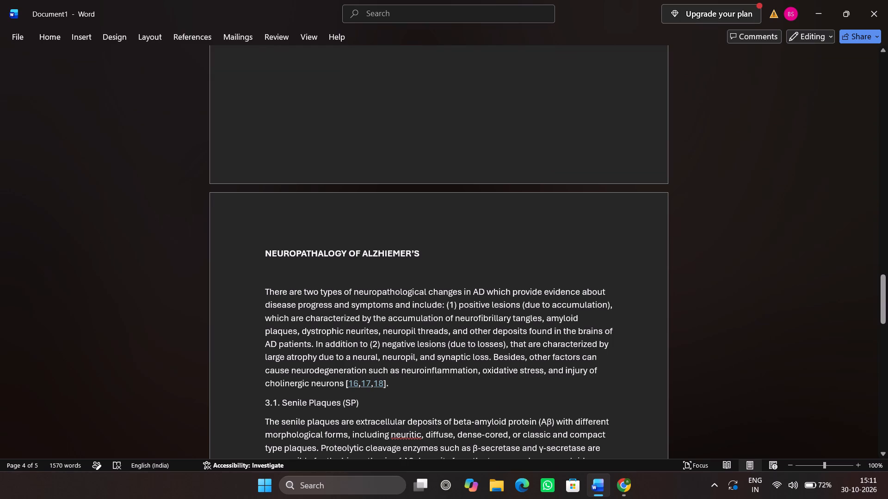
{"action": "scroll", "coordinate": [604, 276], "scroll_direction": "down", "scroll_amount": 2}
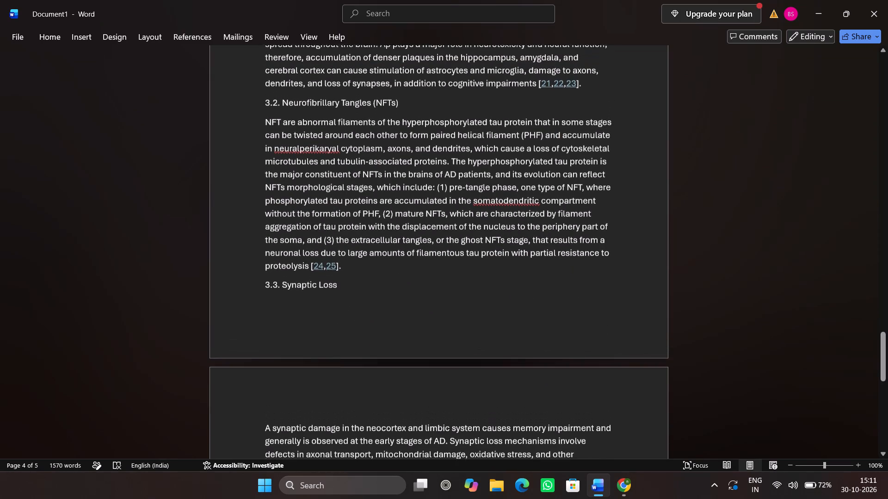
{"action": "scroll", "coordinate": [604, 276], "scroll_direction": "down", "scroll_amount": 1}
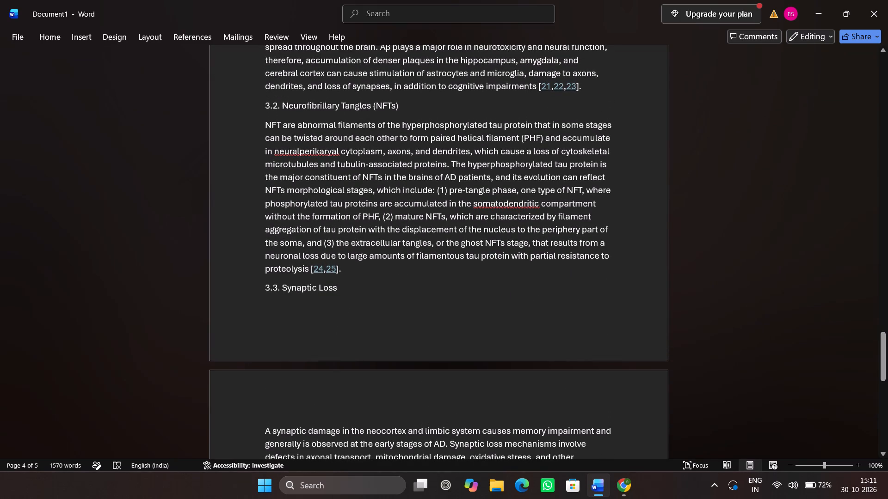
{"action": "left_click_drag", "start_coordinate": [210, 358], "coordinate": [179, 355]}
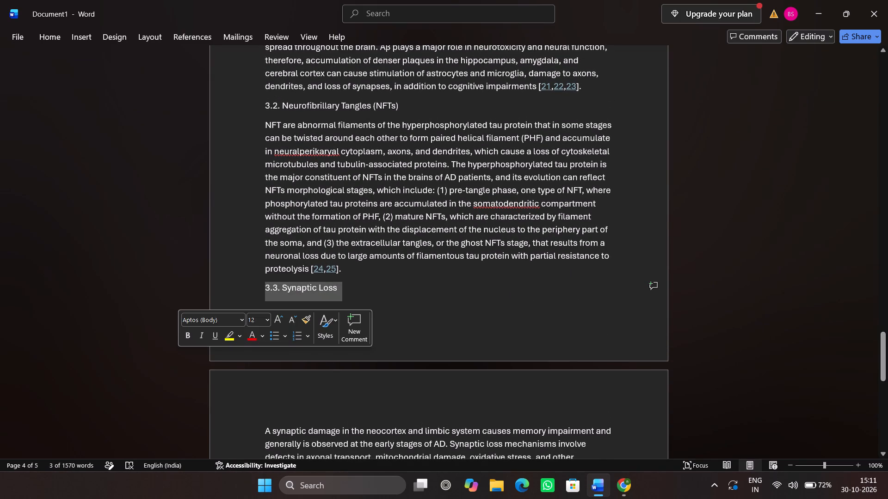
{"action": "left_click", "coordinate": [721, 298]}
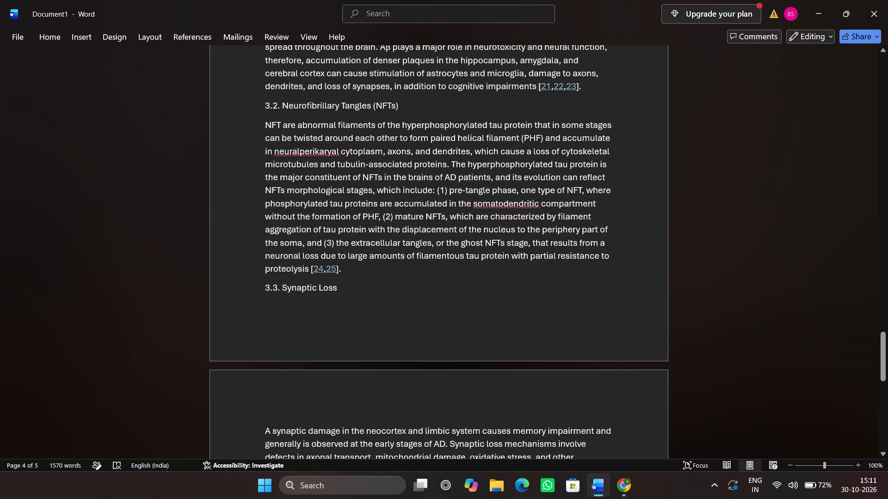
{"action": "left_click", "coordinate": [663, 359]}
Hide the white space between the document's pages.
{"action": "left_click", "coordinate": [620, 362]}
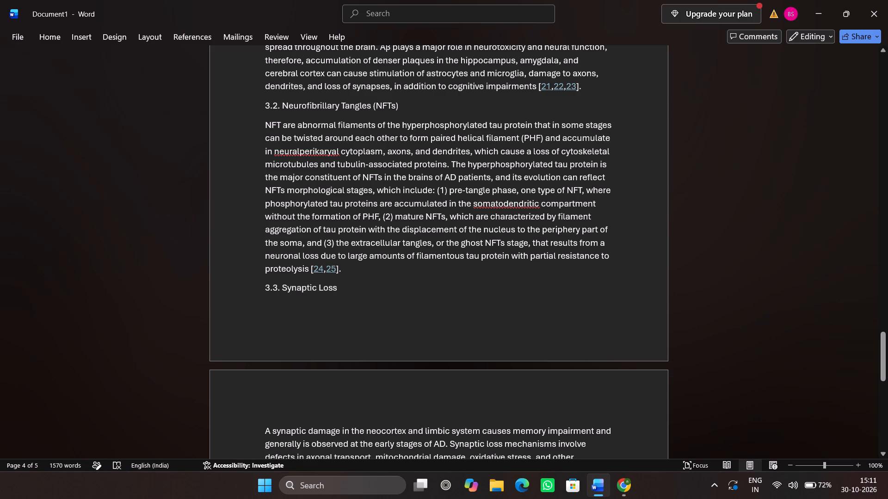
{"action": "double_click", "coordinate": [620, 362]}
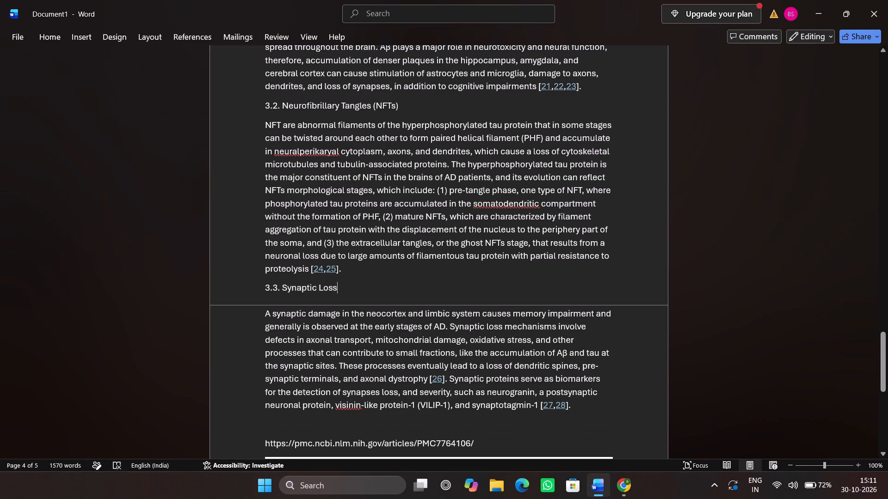
Undo the pasting of the article link and the blank line added before it.
{"action": "key", "text": "ctrl+z"}
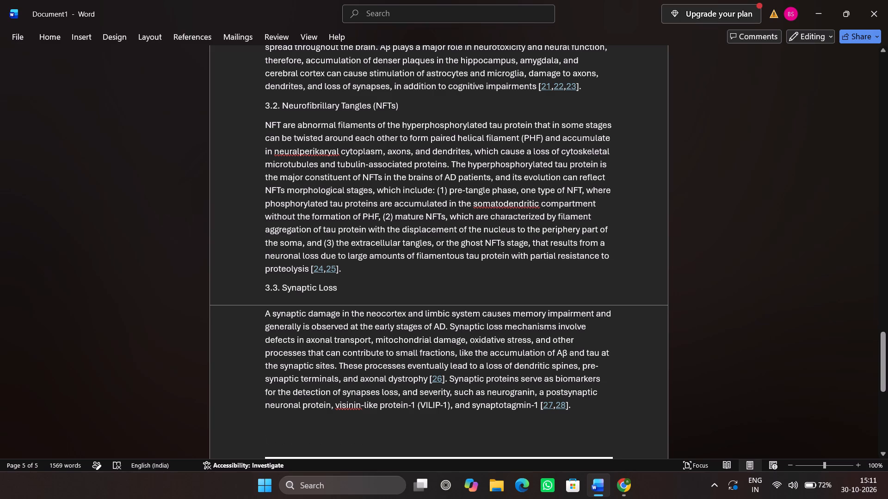
{"action": "key", "text": "ctrl+z"}
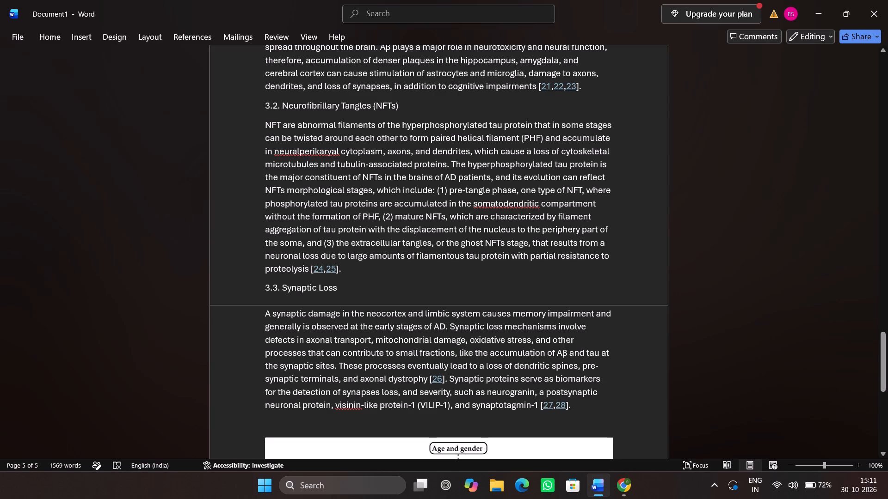
Review the document from the opening paragraph through to the neuropathology sections and the risk factors picture.
{"action": "scroll", "coordinate": [806, 278], "scroll_direction": "up", "scroll_amount": 13}
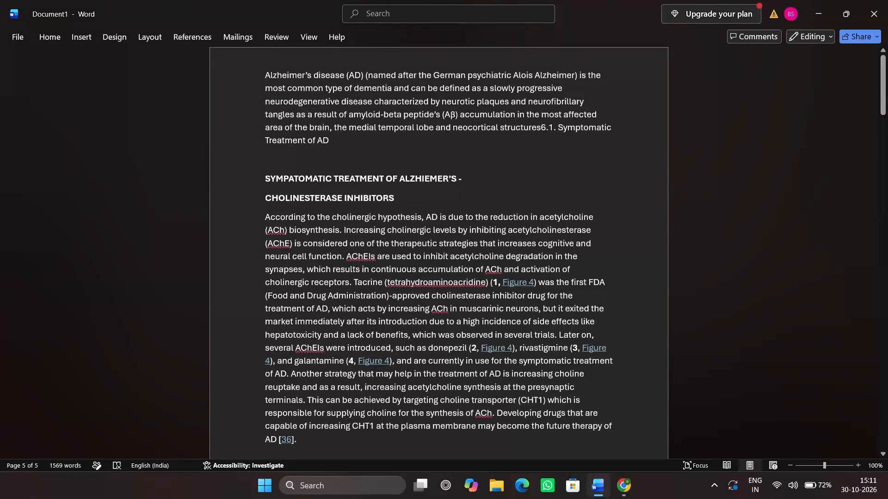
{"action": "scroll", "coordinate": [806, 278], "scroll_direction": "down", "scroll_amount": 10}
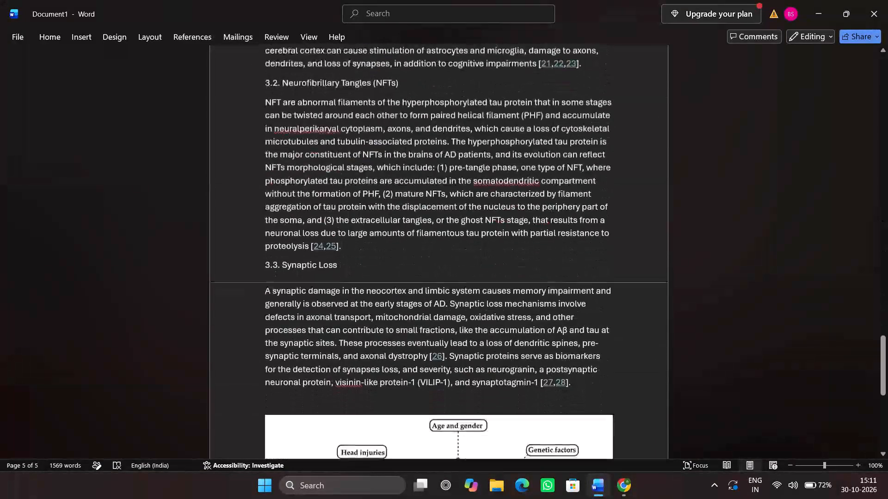
{"action": "scroll", "coordinate": [806, 278], "scroll_direction": "up", "scroll_amount": 4}
{"action": "scroll", "coordinate": [806, 278], "scroll_direction": "down", "scroll_amount": 3}
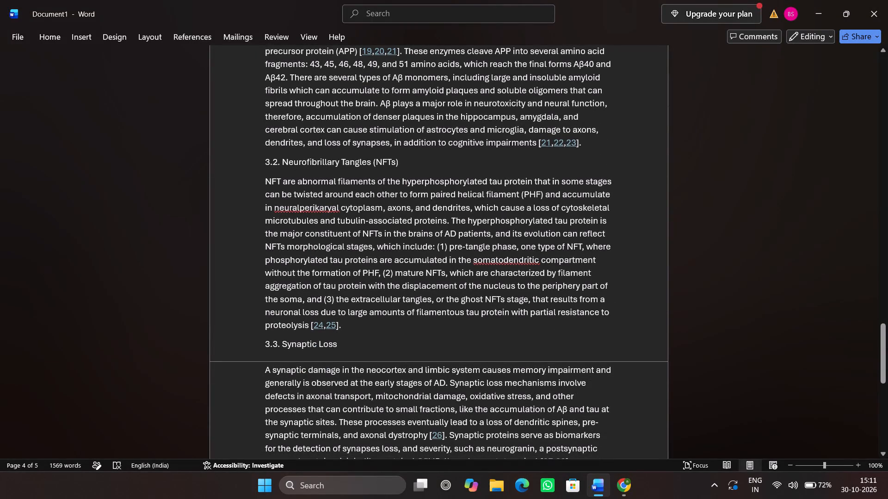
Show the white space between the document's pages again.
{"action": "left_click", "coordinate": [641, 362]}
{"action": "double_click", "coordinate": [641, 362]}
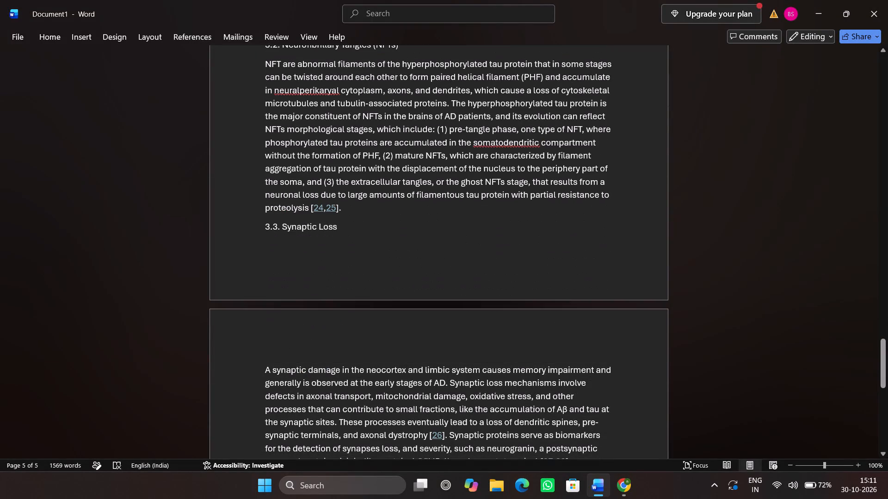
Insert an empty line before the "3.3. Synaptic Loss" heading so it starts on the same page as its paragraph.
{"action": "left_click", "coordinate": [266, 226]}
{"action": "key", "text": "Return"}
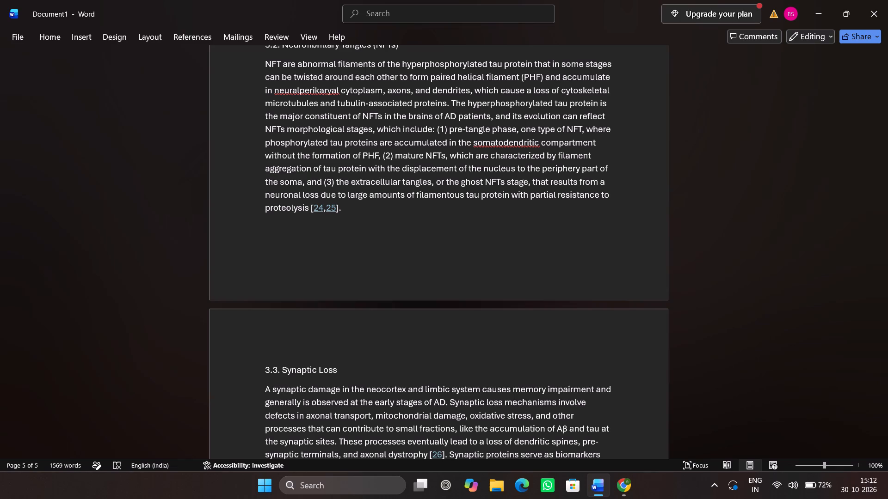
Delete the citation [24,25] at the end of the neurofibrillary tangles paragraph.
{"action": "left_click", "coordinate": [312, 210]}
{"action": "left_click_drag", "start_coordinate": [311, 208], "coordinate": [355, 216]}
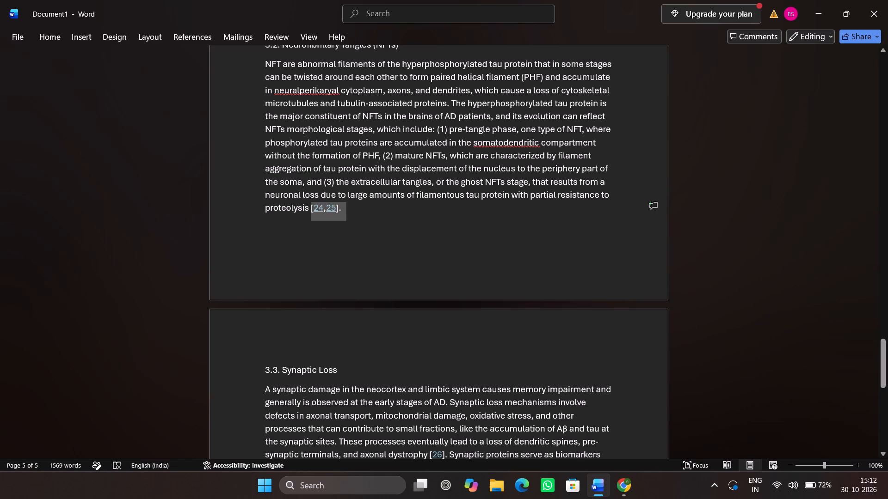
{"action": "left_click_drag", "start_coordinate": [355, 216], "coordinate": [355, 216]}
{"action": "key", "text": "BackSpace"}
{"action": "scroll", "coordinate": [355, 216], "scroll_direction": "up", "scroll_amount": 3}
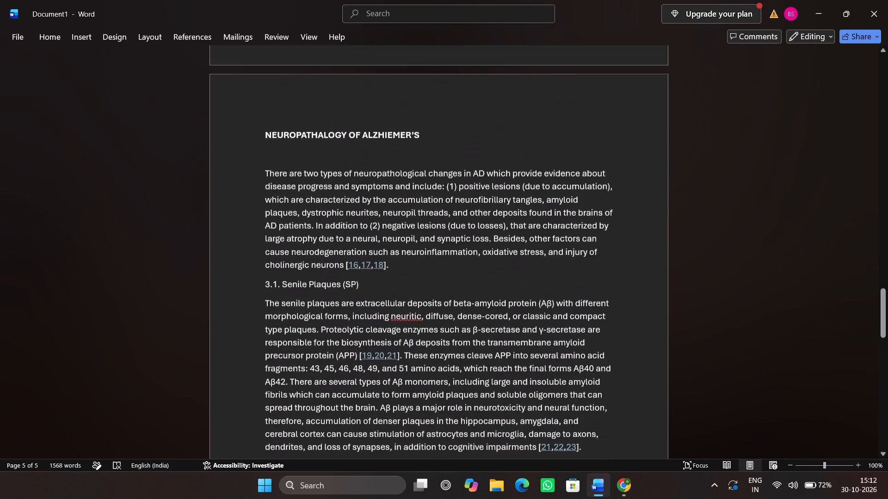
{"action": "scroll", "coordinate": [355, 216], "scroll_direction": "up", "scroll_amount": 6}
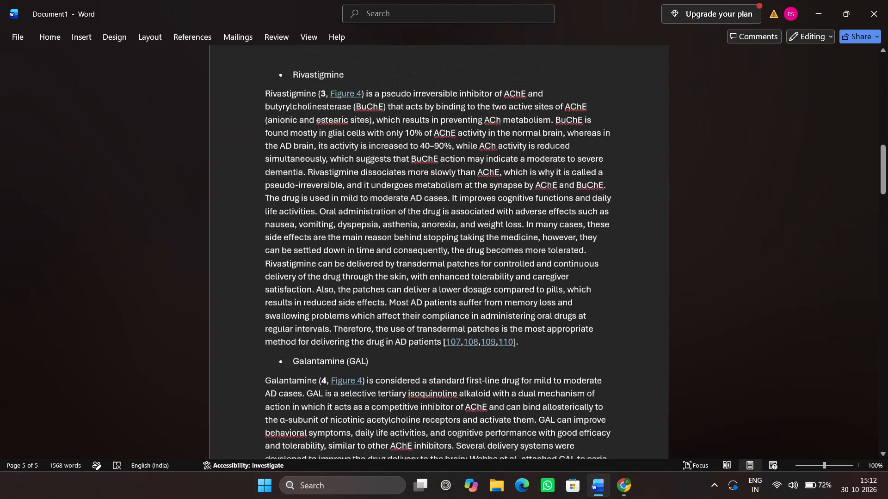
Review the notes from the opening paragraph through the drug sections to the neuropathology section.
{"action": "scroll", "coordinate": [355, 216], "scroll_direction": "up", "scroll_amount": 6}
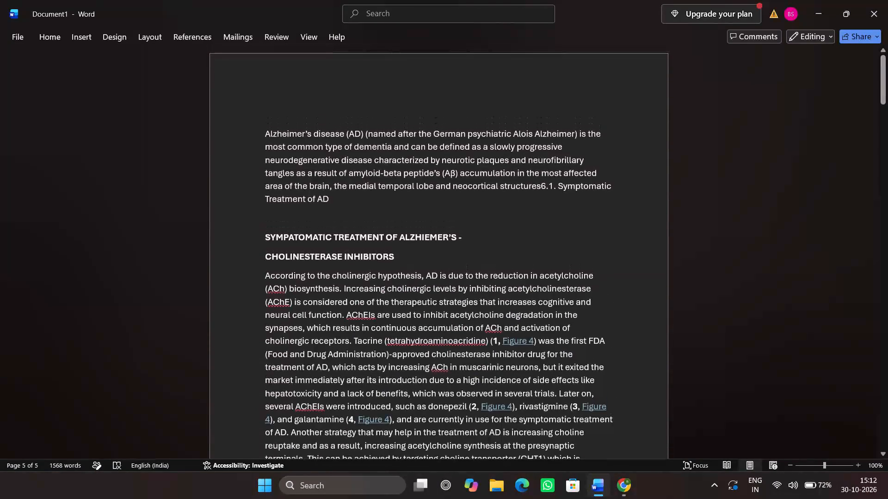
{"action": "left_click", "coordinate": [265, 132]}
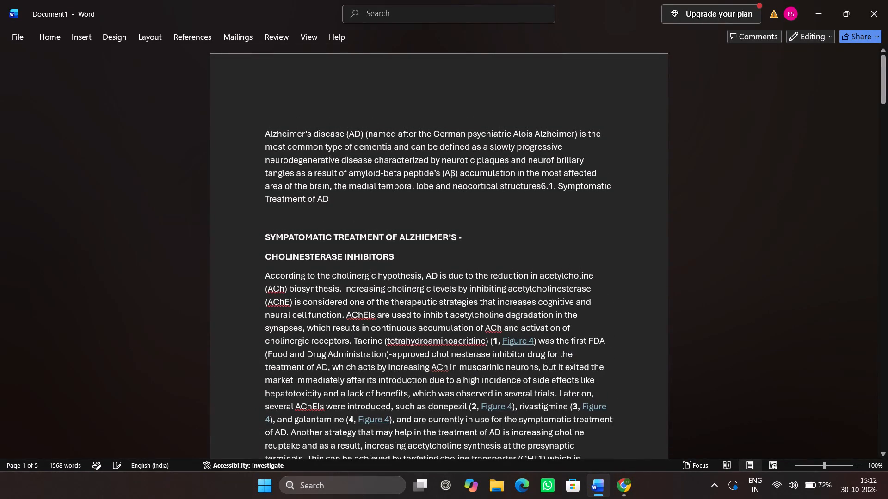
{"action": "scroll", "coordinate": [454, 326], "scroll_direction": "down", "scroll_amount": 8}
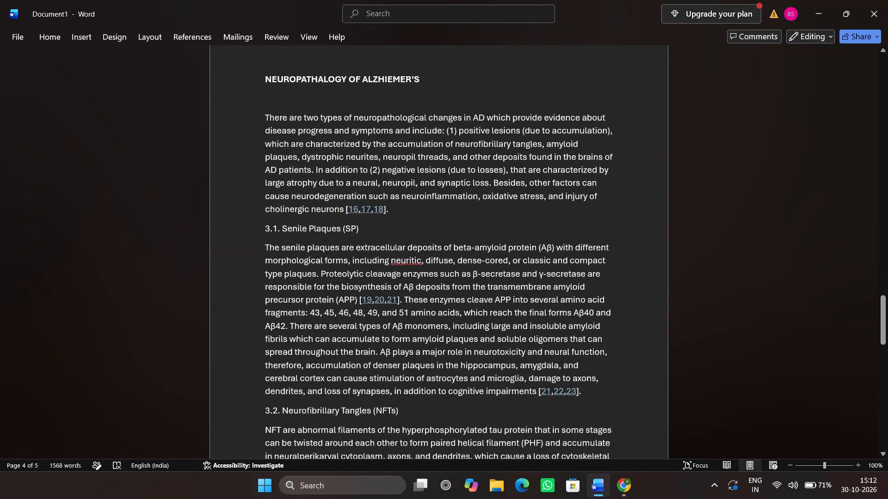
{"action": "scroll", "coordinate": [454, 326], "scroll_direction": "down", "scroll_amount": 4}
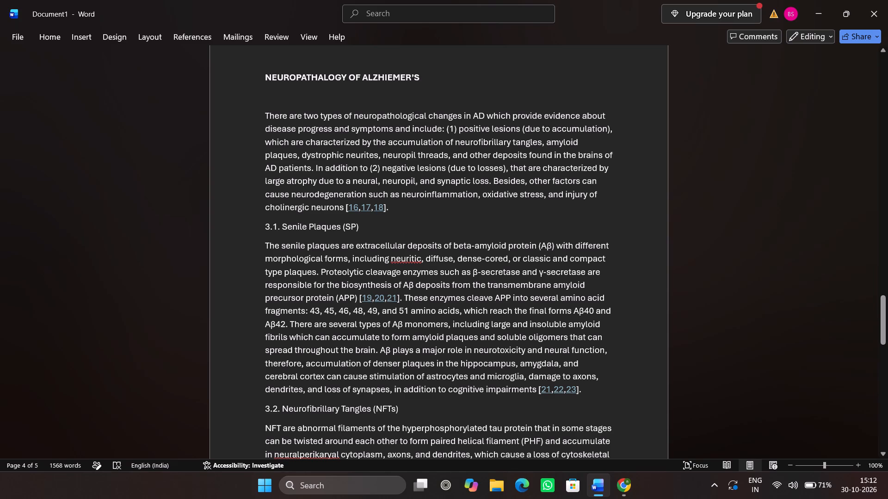
{"action": "scroll", "coordinate": [387, 272], "scroll_direction": "up", "scroll_amount": 3}
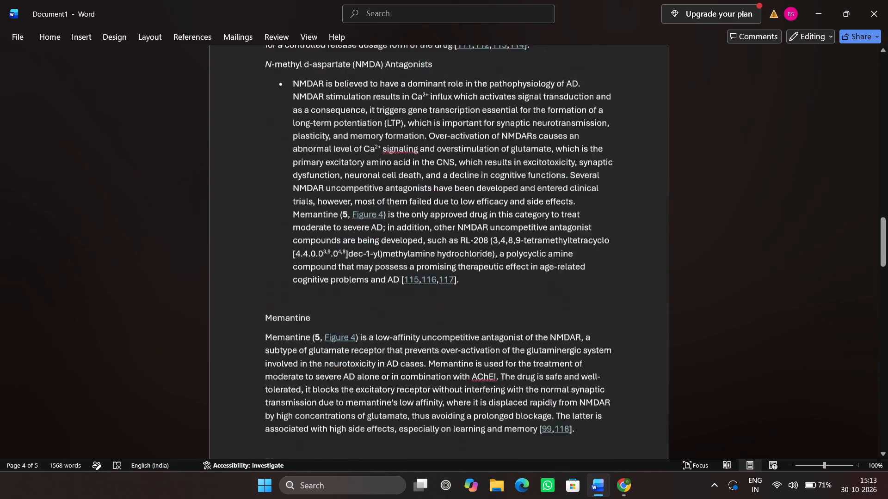
{"action": "scroll", "coordinate": [387, 272], "scroll_direction": "up", "scroll_amount": 4}
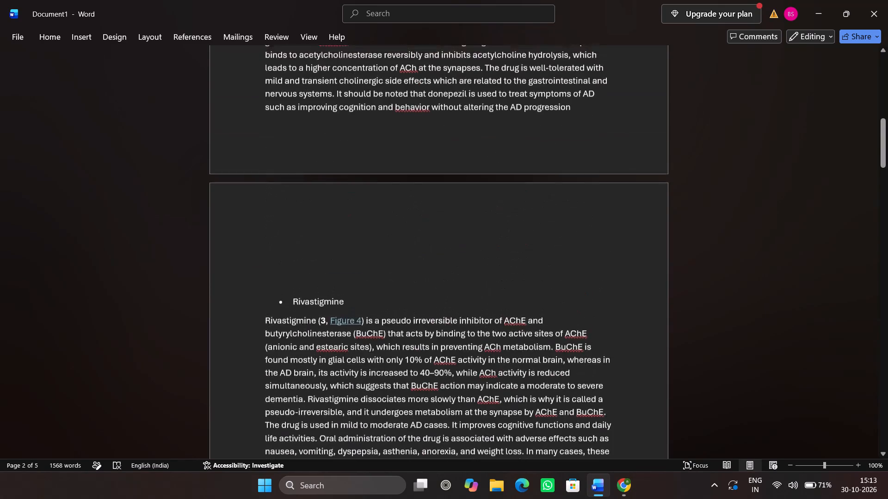
{"action": "scroll", "coordinate": [387, 272], "scroll_direction": "up", "scroll_amount": 2}
{"action": "scroll", "coordinate": [387, 272], "scroll_direction": "down", "scroll_amount": 1}
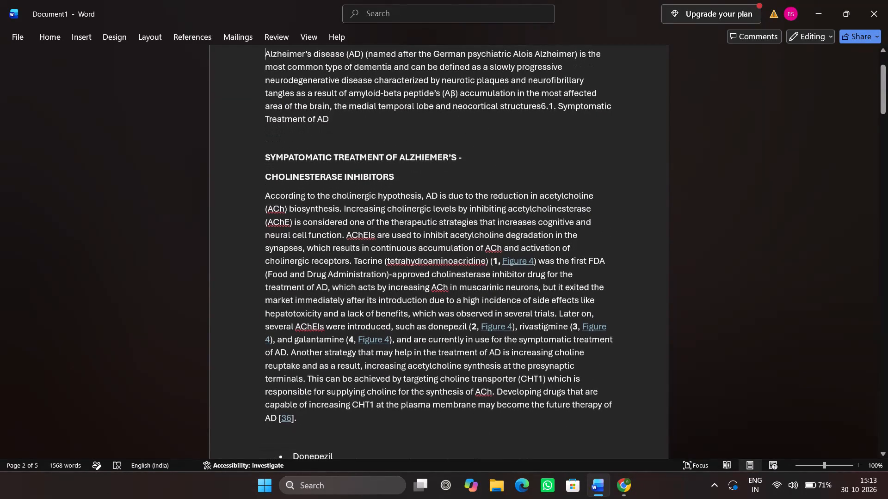
{"action": "scroll", "coordinate": [351, 157], "scroll_direction": "up", "scroll_amount": 1}
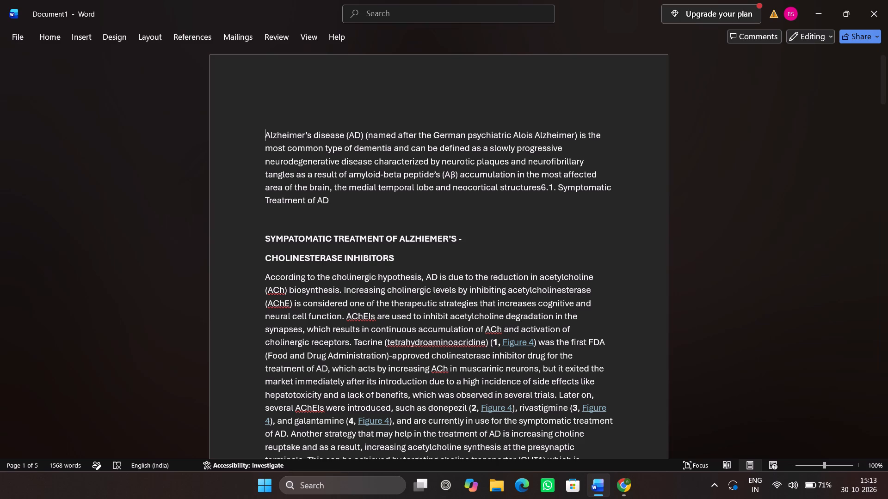
{"action": "scroll", "coordinate": [284, 140], "scroll_direction": "down", "scroll_amount": 5}
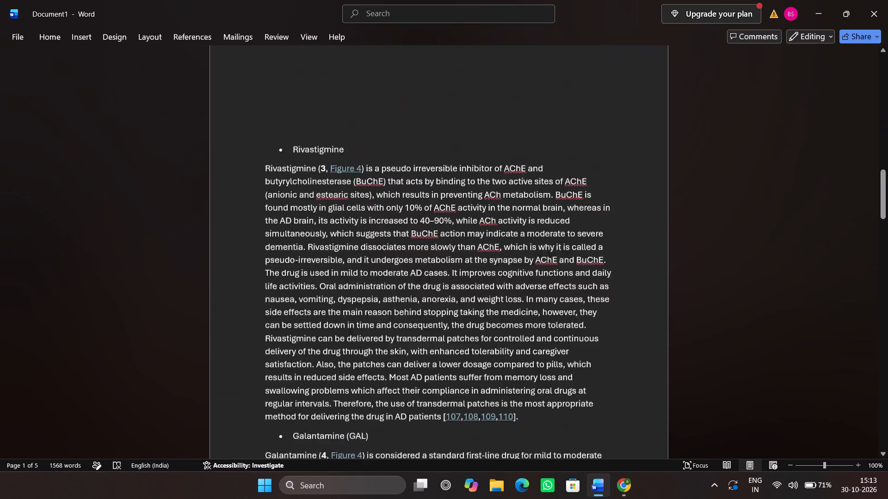
{"action": "scroll", "coordinate": [284, 140], "scroll_direction": "down", "scroll_amount": 2}
{"action": "scroll", "coordinate": [284, 140], "scroll_direction": "up", "scroll_amount": 10}
{"action": "scroll", "coordinate": [284, 140], "scroll_direction": "down", "scroll_amount": 2}
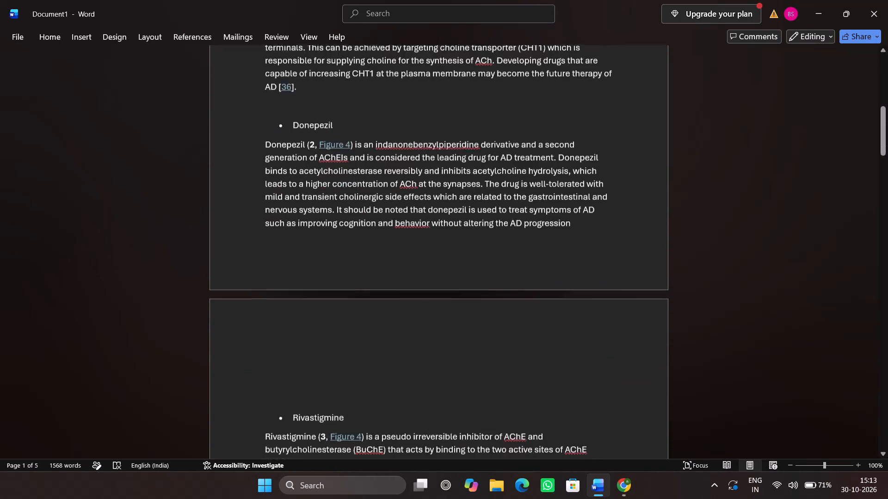
{"action": "scroll", "coordinate": [284, 140], "scroll_direction": "down", "scroll_amount": 5}
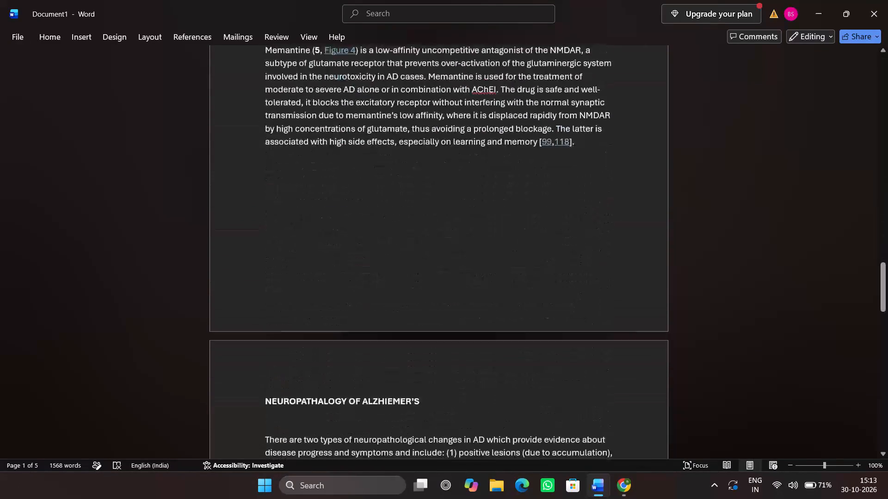
{"action": "scroll", "coordinate": [284, 140], "scroll_direction": "down", "scroll_amount": 2}
{"action": "scroll", "coordinate": [284, 140], "scroll_direction": "up", "scroll_amount": 3}
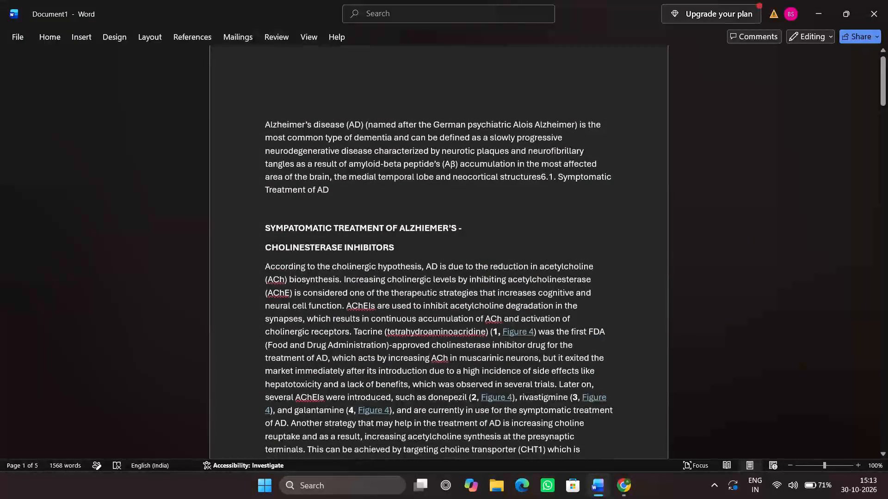
Replace the symptomatic treatment heading with "DRUG ACTING ON THE ALZHIEMER'S DISEASE", on its own line above "CHOLINESTERASE INHIBITORS".
{"action": "left_click", "coordinate": [386, 227]}
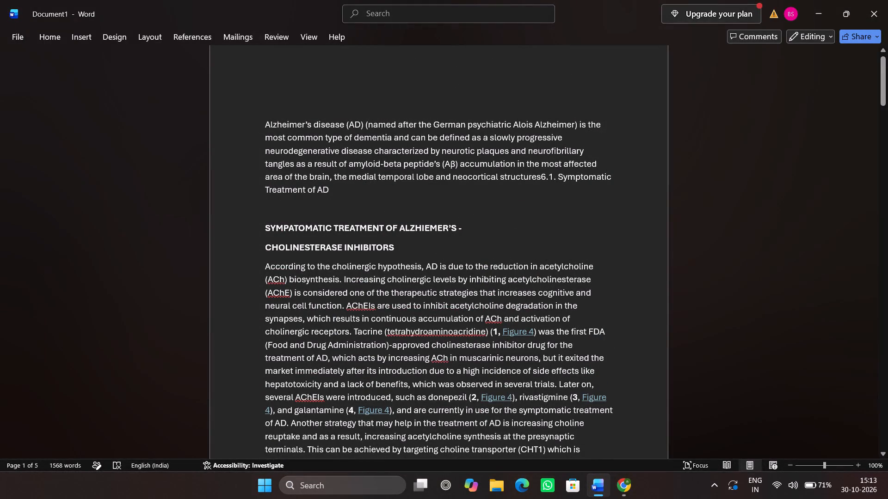
{"action": "left_click", "coordinate": [264, 226]}
{"action": "left_click_drag", "start_coordinate": [264, 226], "coordinate": [462, 226]}
{"action": "key", "text": "BackSpace"}
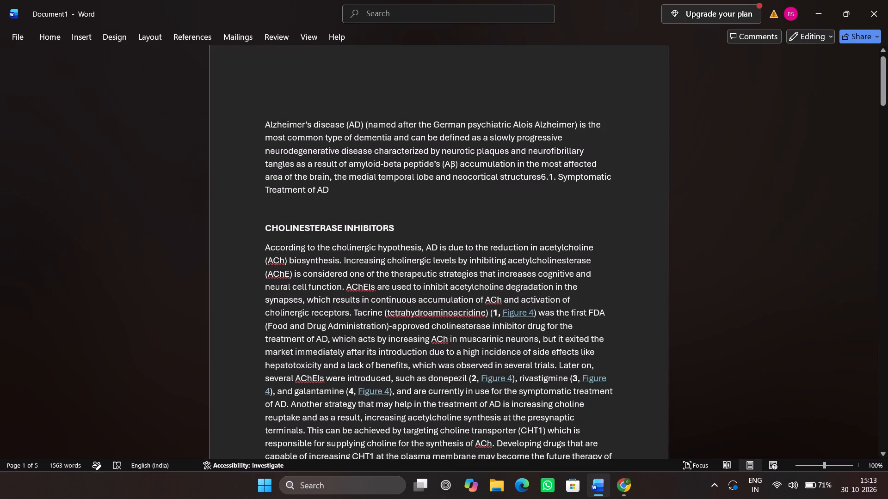
{"action": "type", "text": "DRUG ACTING ON"}
{"action": "key", "text": "space"}
{"action": "type", "text": "THE ALZHIEMERS"}
{"action": "key", "text": "BackSpace"}
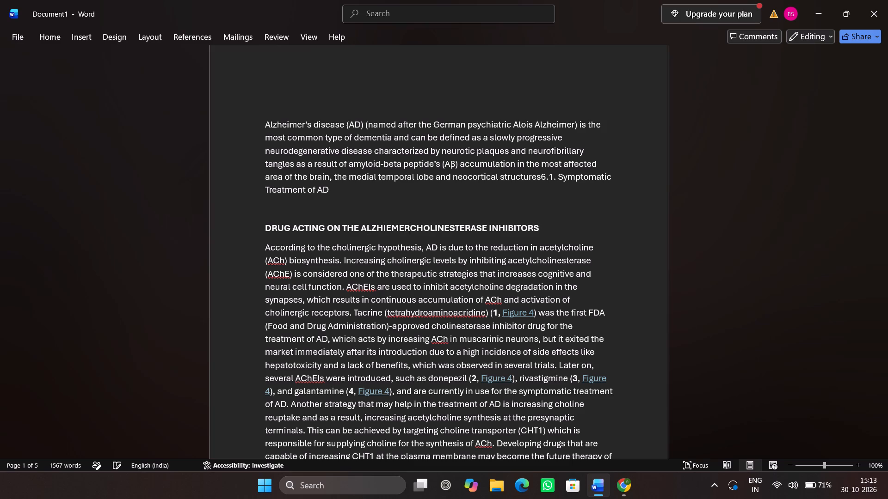
{"action": "type", "text": "'S"}
{"action": "key", "text": "space"}
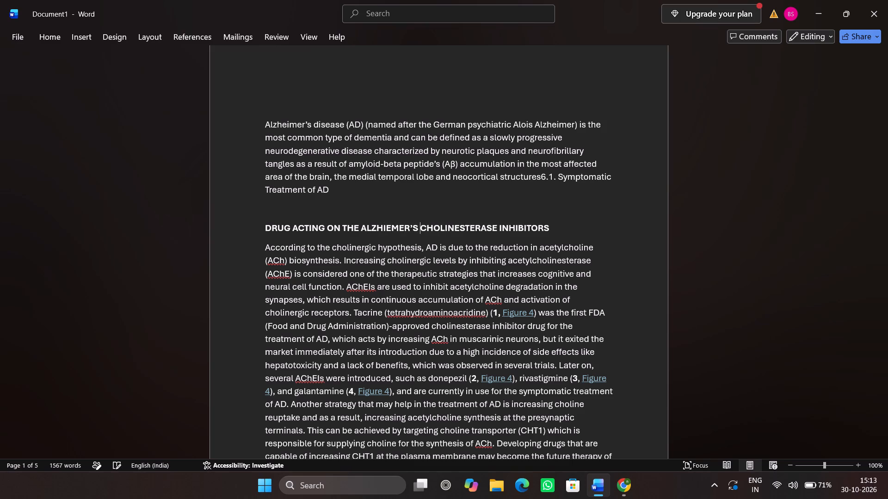
{"action": "type", "text": "DISEASE"}
{"action": "key", "text": "Return"}
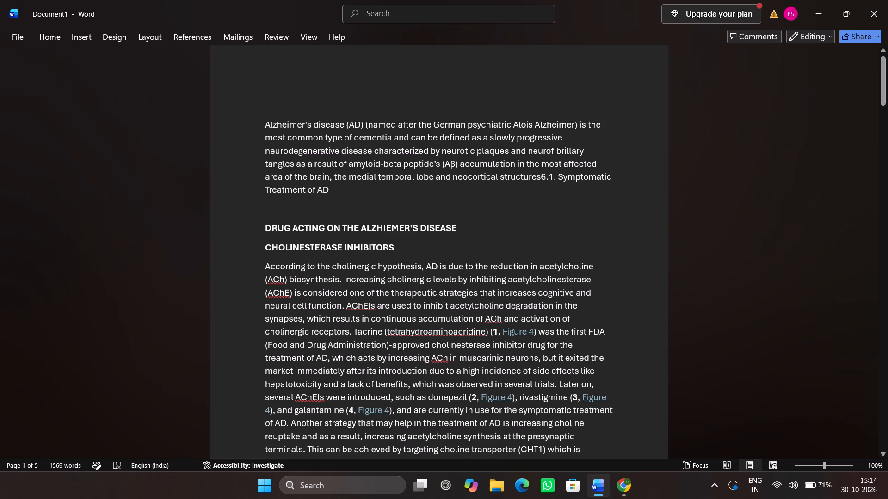
{"action": "left_click", "coordinate": [465, 225]}
Review the whole document from the new drug heading through to the risk factors picture on the last page.
{"action": "scroll", "coordinate": [449, 284], "scroll_direction": "down", "scroll_amount": 2}
{"action": "scroll", "coordinate": [449, 284], "scroll_direction": "up", "scroll_amount": 2}
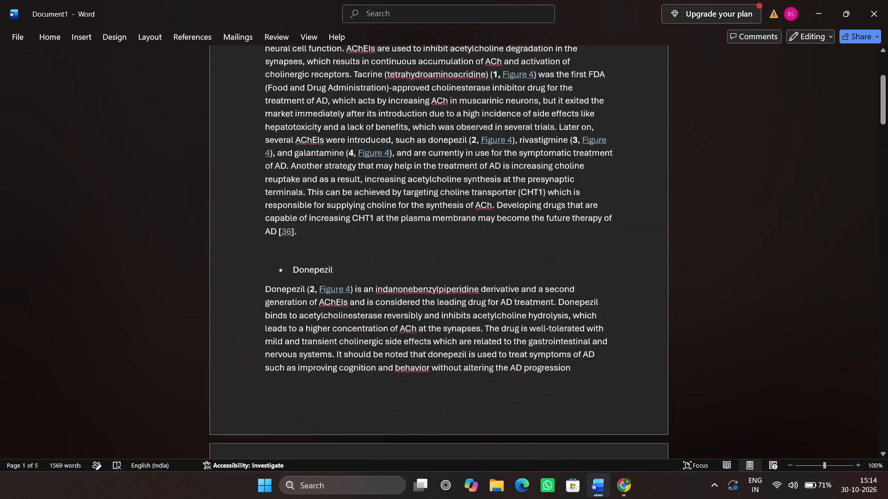
{"action": "scroll", "coordinate": [449, 284], "scroll_direction": "up", "scroll_amount": 1}
{"action": "scroll", "coordinate": [438, 287], "scroll_direction": "down", "scroll_amount": 1}
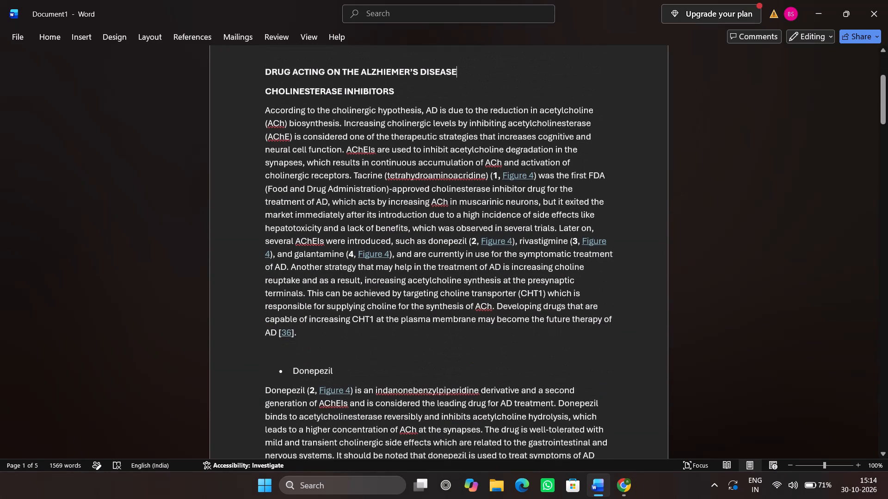
{"action": "scroll", "coordinate": [438, 287], "scroll_direction": "down", "scroll_amount": 2}
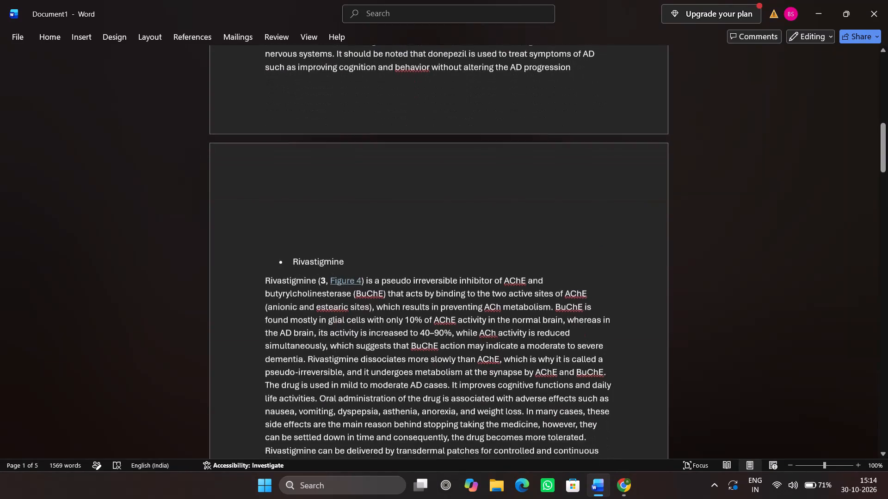
{"action": "scroll", "coordinate": [438, 287], "scroll_direction": "down", "scroll_amount": 13}
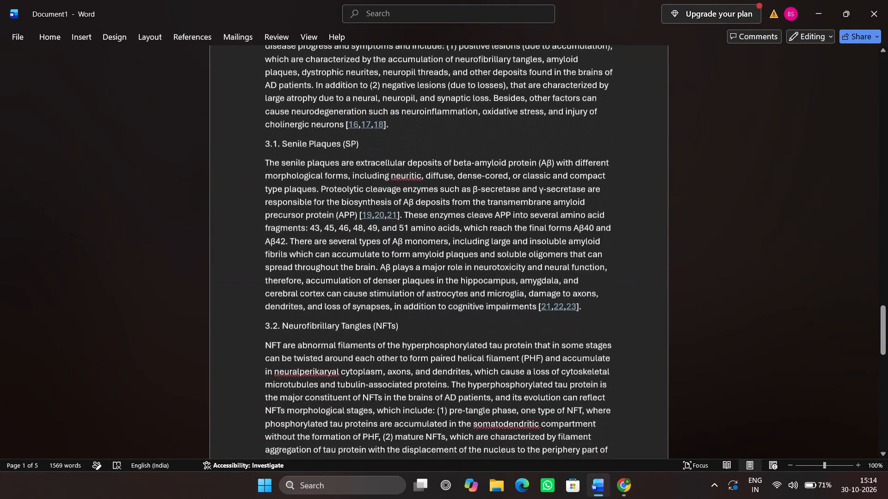
{"action": "scroll", "coordinate": [438, 287], "scroll_direction": "up", "scroll_amount": 1}
{"action": "scroll", "coordinate": [438, 287], "scroll_direction": "down", "scroll_amount": 5}
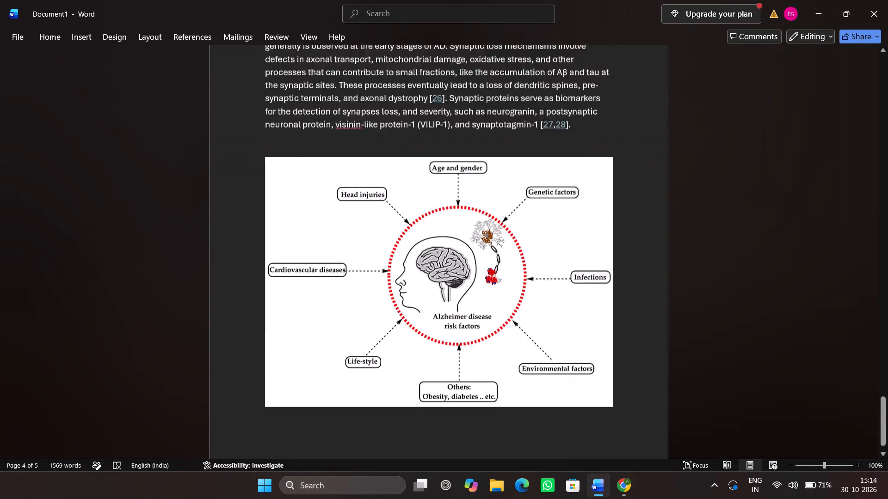
{"action": "scroll", "coordinate": [438, 287], "scroll_direction": "down", "scroll_amount": 2}
{"action": "scroll", "coordinate": [436, 249], "scroll_direction": "up", "scroll_amount": 13}
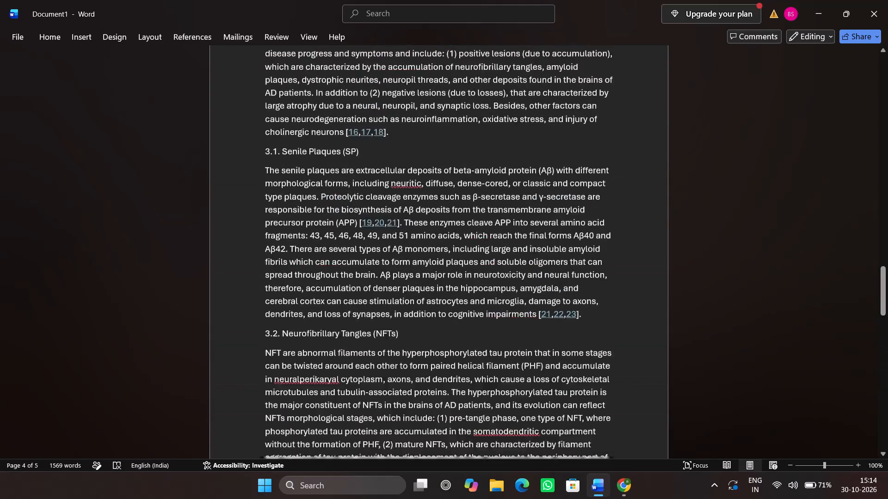
{"action": "scroll", "coordinate": [436, 249], "scroll_direction": "up", "scroll_amount": 7}
{"action": "scroll", "coordinate": [436, 249], "scroll_direction": "down", "scroll_amount": 7}
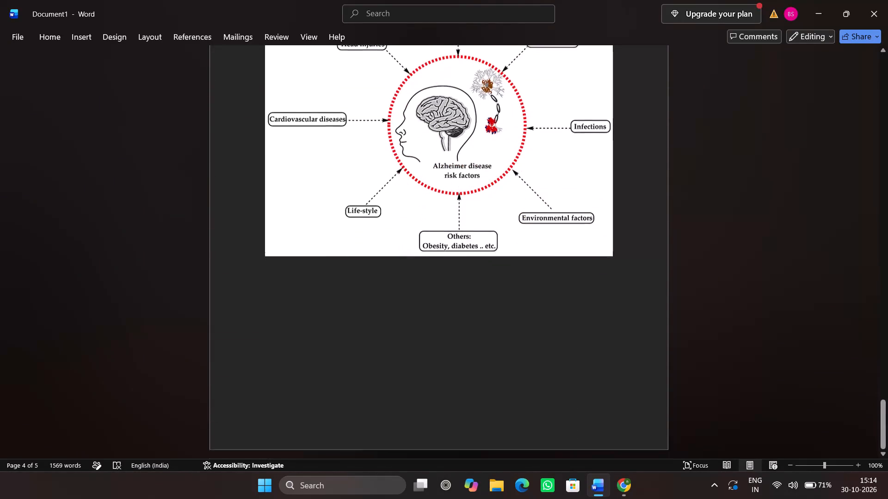
{"action": "scroll", "coordinate": [436, 249], "scroll_direction": "up", "scroll_amount": 12}
{"action": "scroll", "coordinate": [436, 249], "scroll_direction": "down", "scroll_amount": 4}
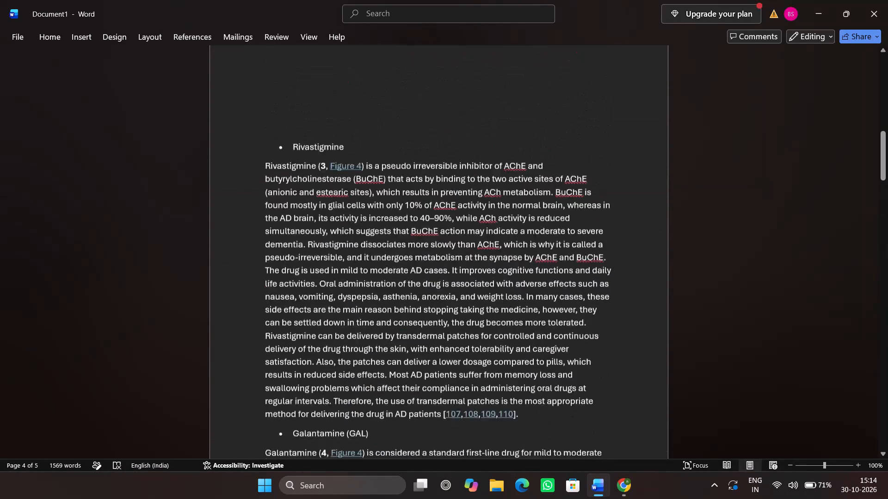
{"action": "scroll", "coordinate": [436, 249], "scroll_direction": "down", "scroll_amount": 9}
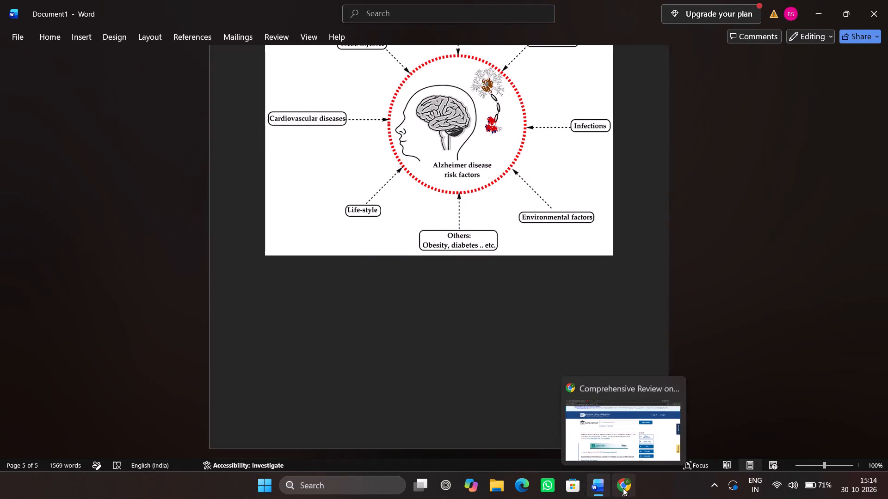
Switch to the NIH review article in Chrome and read from the abstract down through the disease-modifying therapy part of the Treatment section.
{"action": "left_click", "coordinate": [619, 437]}
{"action": "scroll", "coordinate": [398, 267], "scroll_direction": "down", "scroll_amount": 7}
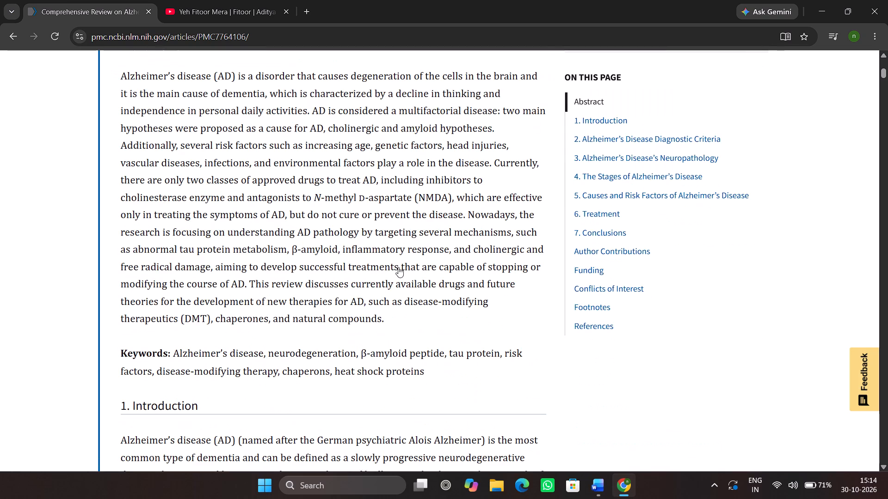
{"action": "scroll", "coordinate": [398, 267], "scroll_direction": "down", "scroll_amount": 15}
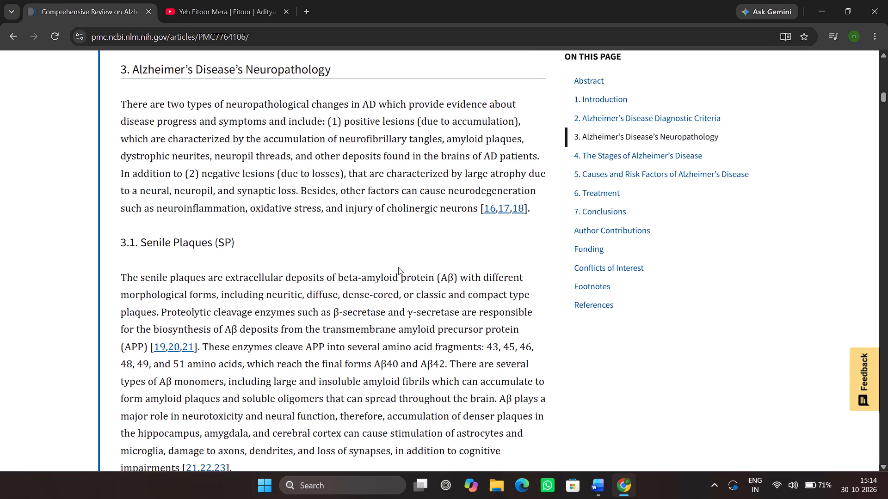
{"action": "scroll", "coordinate": [398, 267], "scroll_direction": "down", "scroll_amount": 14}
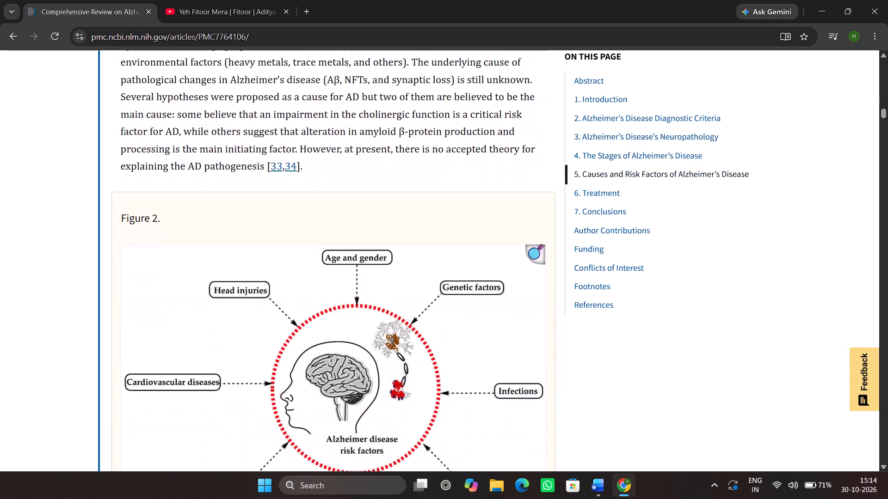
{"action": "scroll", "coordinate": [398, 267], "scroll_direction": "down", "scroll_amount": 10}
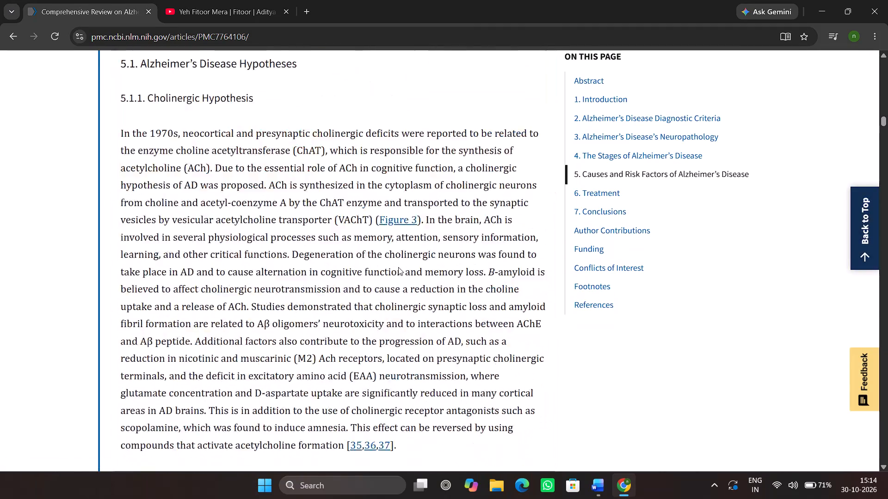
{"action": "scroll", "coordinate": [398, 267], "scroll_direction": "down", "scroll_amount": 10}
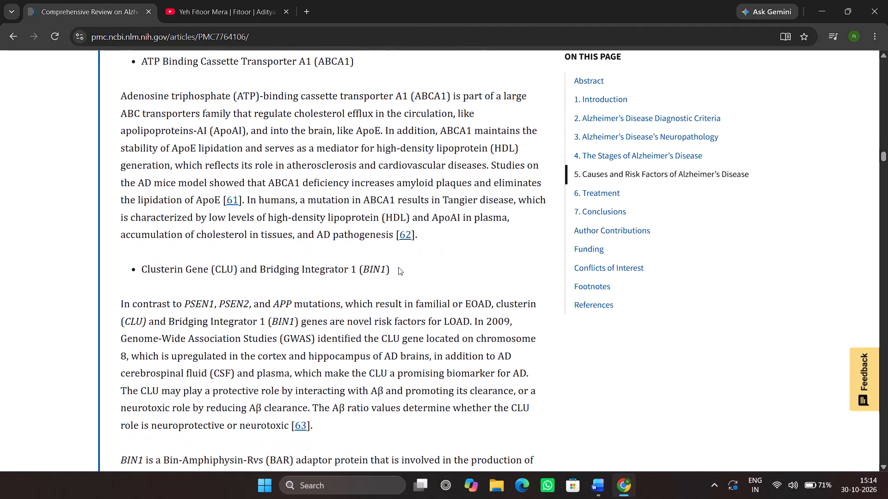
{"action": "scroll", "coordinate": [398, 267], "scroll_direction": "down", "scroll_amount": 8}
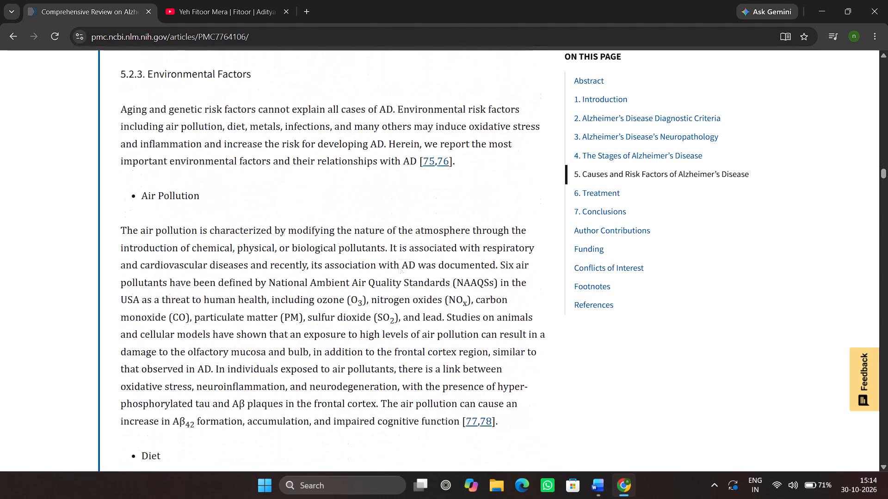
{"action": "scroll", "coordinate": [398, 267], "scroll_direction": "down", "scroll_amount": 8}
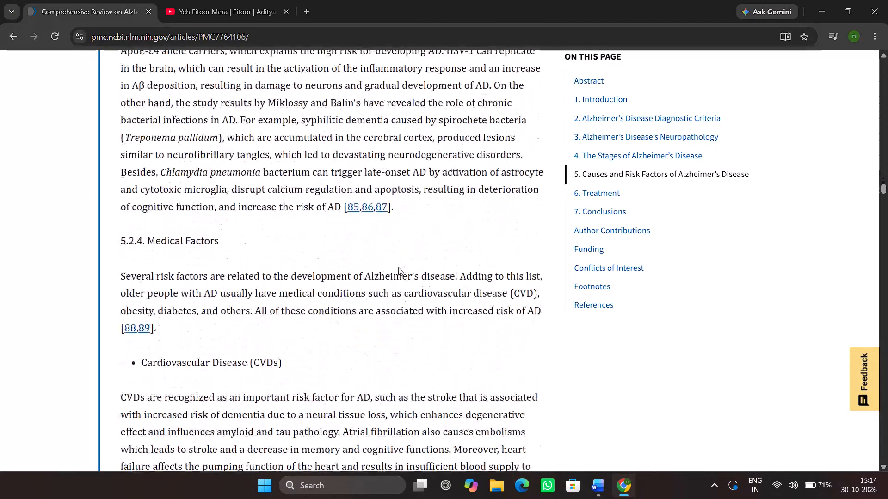
{"action": "scroll", "coordinate": [398, 267], "scroll_direction": "down", "scroll_amount": 7}
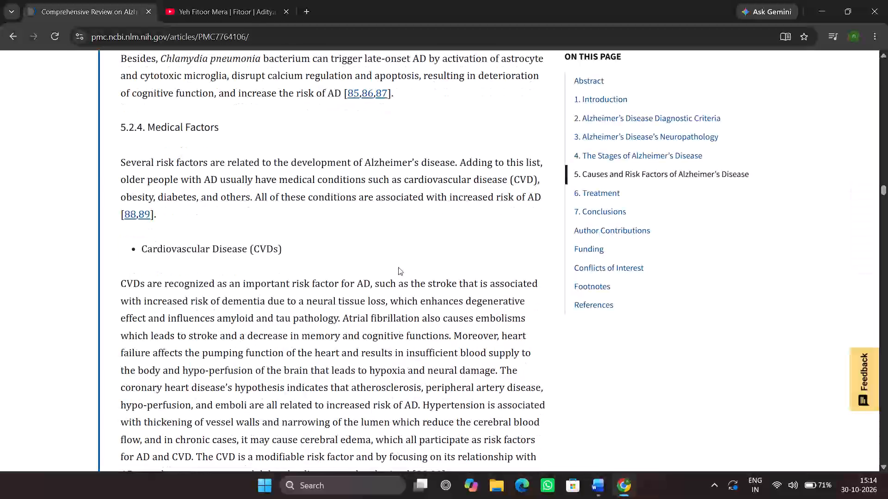
{"action": "scroll", "coordinate": [398, 267], "scroll_direction": "down", "scroll_amount": 7}
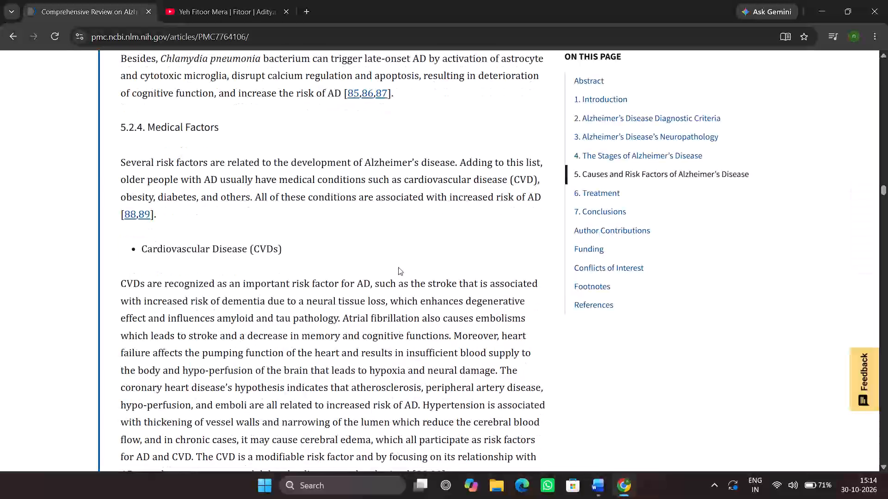
{"action": "scroll", "coordinate": [398, 267], "scroll_direction": "down", "scroll_amount": 5}
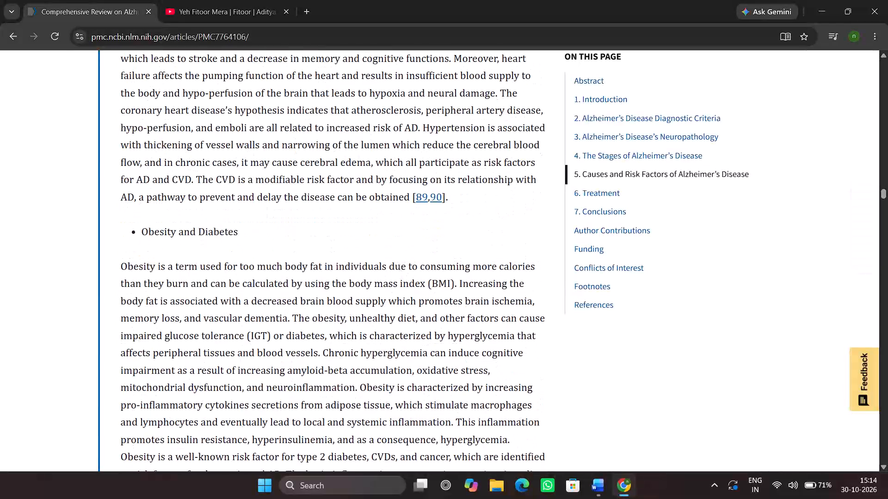
{"action": "scroll", "coordinate": [398, 267], "scroll_direction": "down", "scroll_amount": 10}
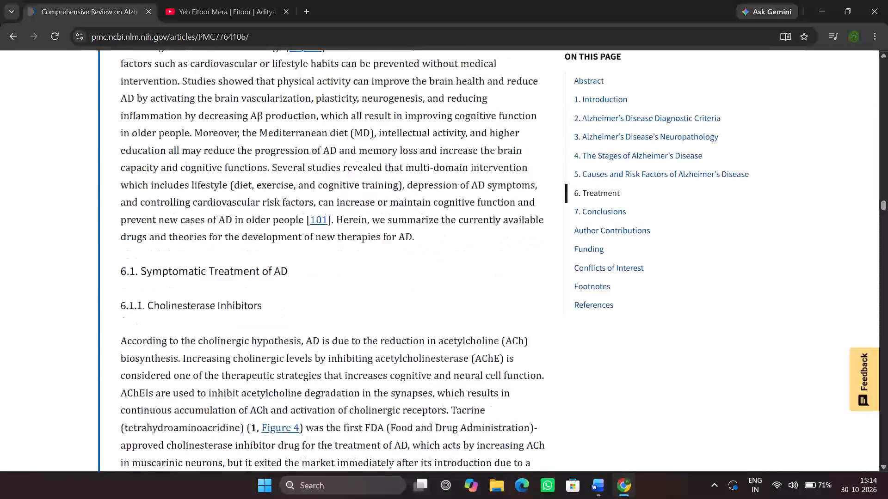
{"action": "scroll", "coordinate": [398, 267], "scroll_direction": "down", "scroll_amount": 9}
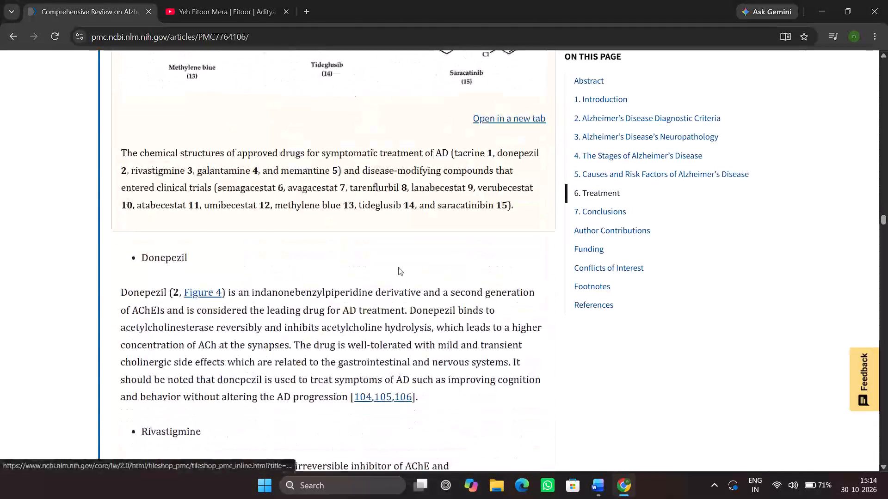
{"action": "scroll", "coordinate": [398, 267], "scroll_direction": "down", "scroll_amount": 9}
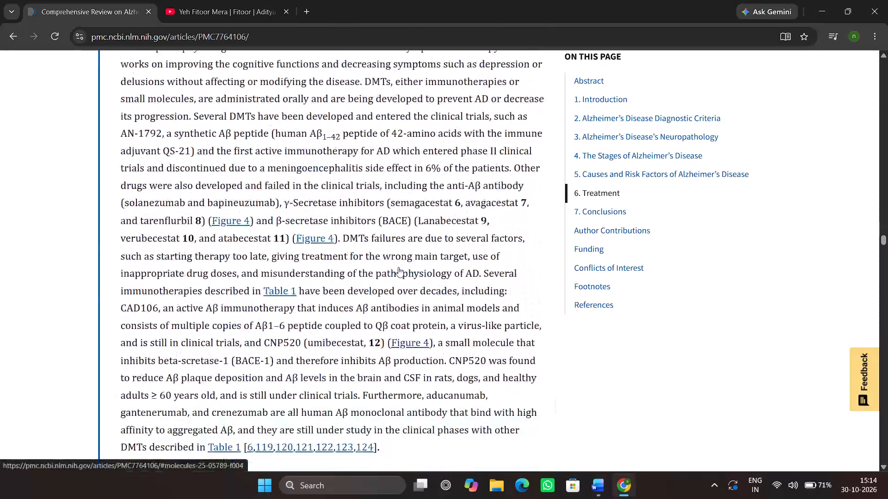
{"action": "scroll", "coordinate": [398, 267], "scroll_direction": "down", "scroll_amount": 9}
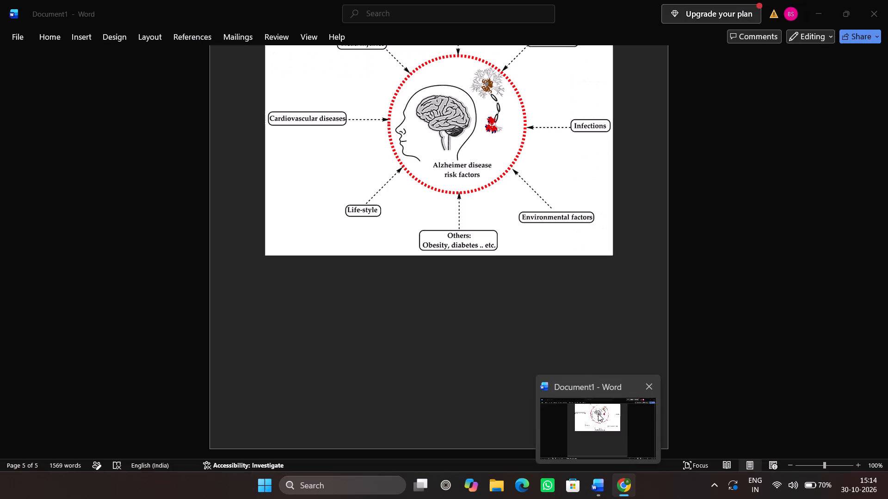
Return to the Word document and reword the drug heading as "DRUG ACTING AND SYMPTOMATIC TREATMENT OF ALZHIEMER'S", removing the leftover words after it.
{"action": "left_click", "coordinate": [598, 414]}
{"action": "scroll", "coordinate": [518, 261], "scroll_direction": "up", "scroll_amount": 11}
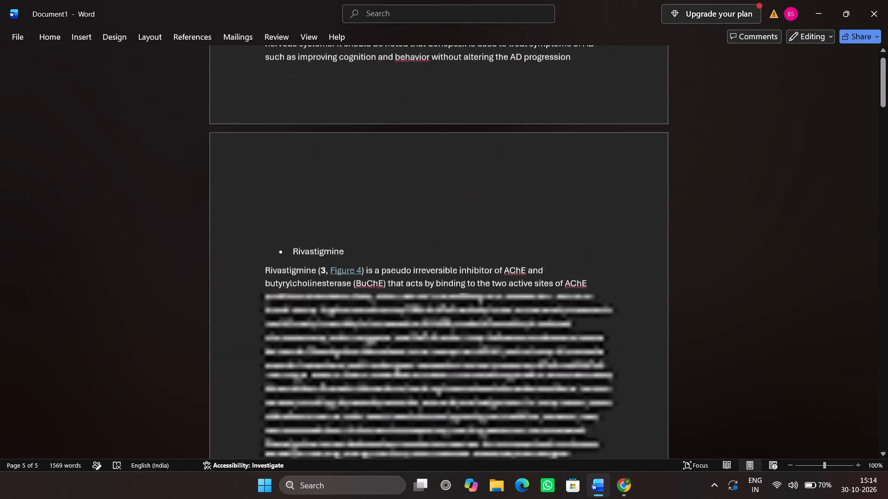
{"action": "scroll", "coordinate": [518, 261], "scroll_direction": "up", "scroll_amount": 5}
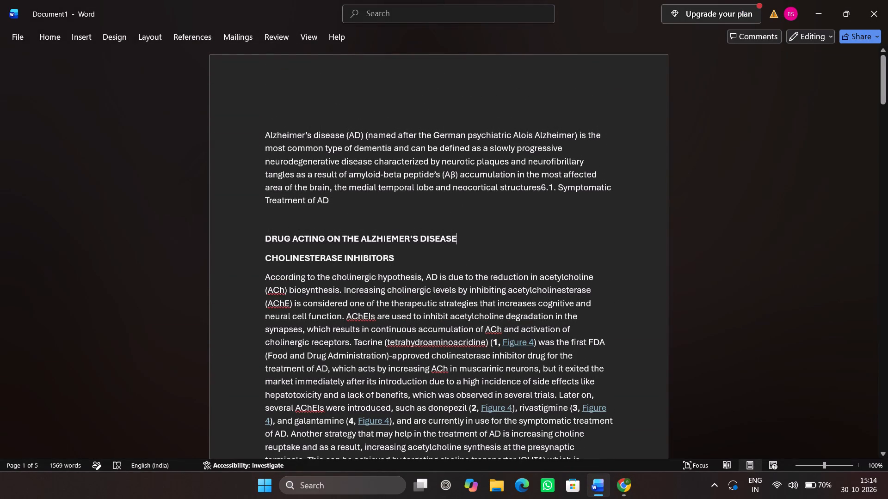
{"action": "left_click", "coordinate": [327, 237]}
{"action": "type", "text": "AND SYMPTOMATIC TREATMENT"}
{"action": "key", "text": "space"}
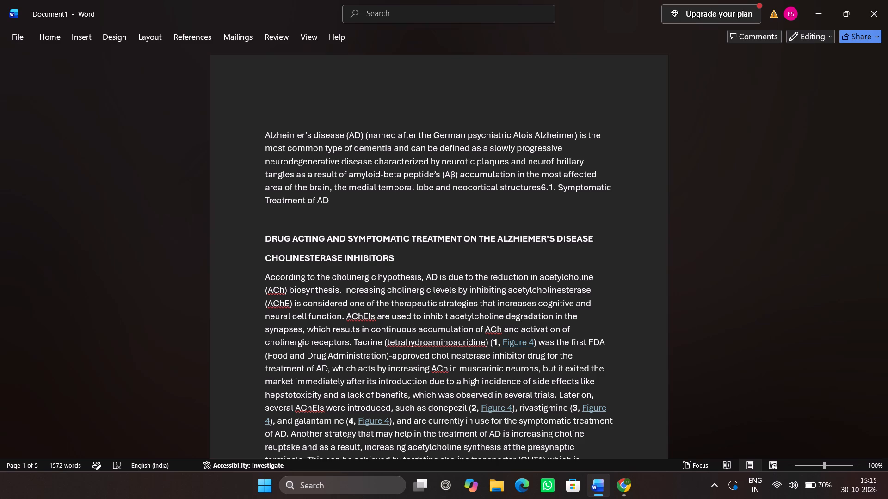
{"action": "type", "text": "OF ALZHIEMER"}
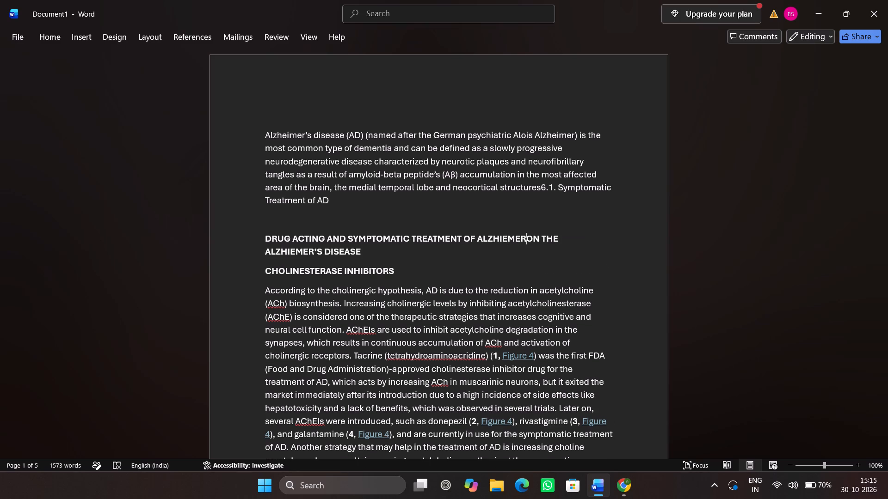
{"action": "type", "text": "'S DISEASE"}
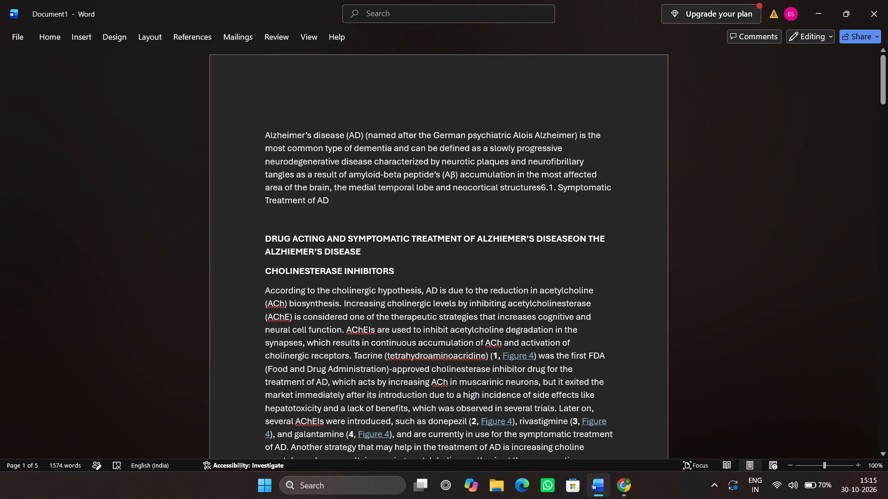
{"action": "left_click_drag", "start_coordinate": [575, 239], "coordinate": [590, 254]}
{"action": "key", "text": "BackSpace"}
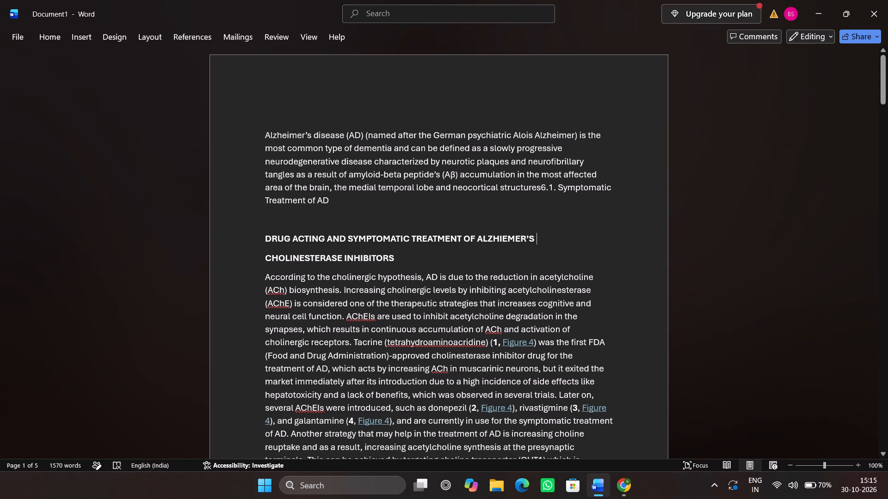
Review the notes from the cholinesterase inhibitors text through Donepezil, Rivastigmine and Galantamine to the start of the NMDA antagonists.
{"action": "scroll", "coordinate": [364, 279], "scroll_direction": "down", "scroll_amount": 1}
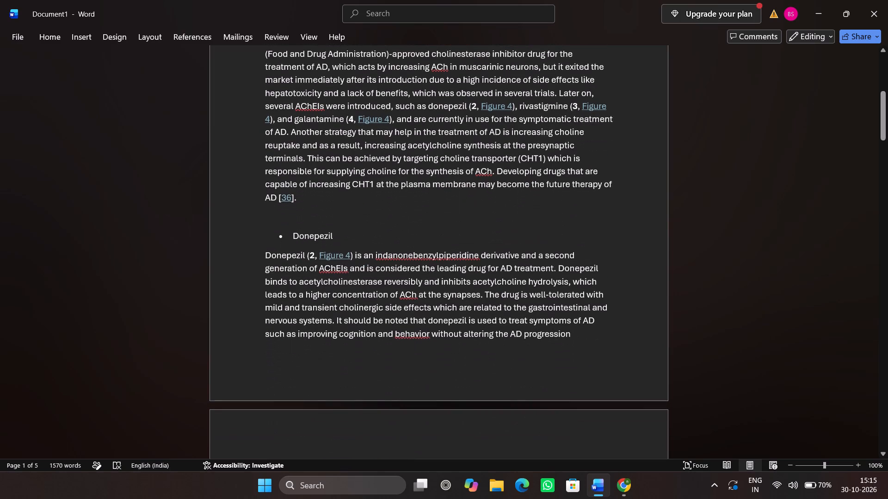
{"action": "scroll", "coordinate": [364, 279], "scroll_direction": "down", "scroll_amount": 1}
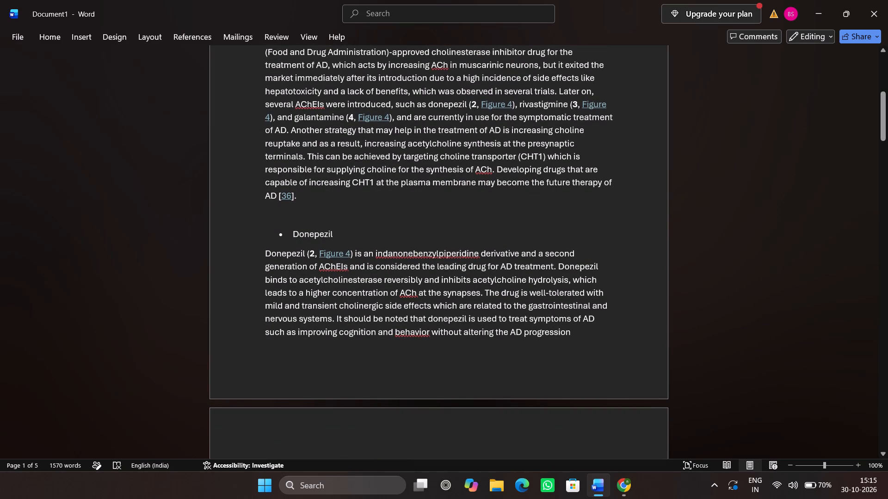
{"action": "scroll", "coordinate": [364, 279], "scroll_direction": "down", "scroll_amount": 4}
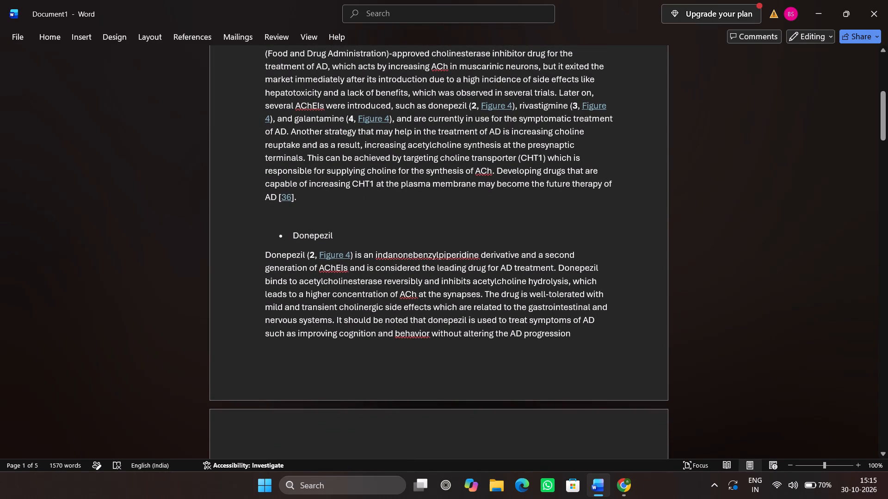
{"action": "scroll", "coordinate": [364, 279], "scroll_direction": "down", "scroll_amount": 1}
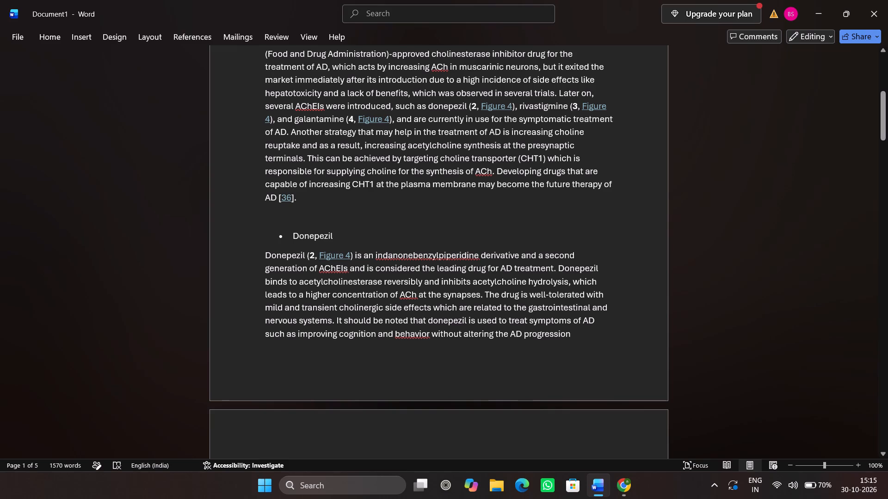
{"action": "scroll", "coordinate": [364, 279], "scroll_direction": "down", "scroll_amount": 2}
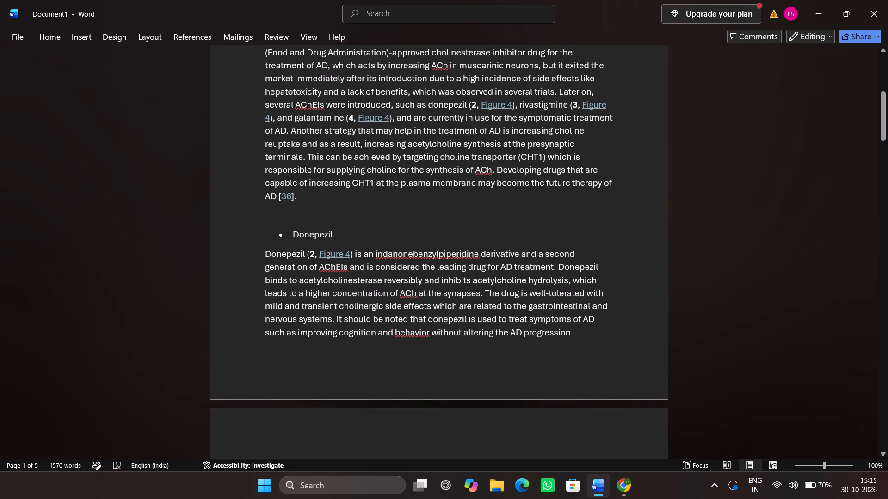
{"action": "scroll", "coordinate": [364, 279], "scroll_direction": "up", "scroll_amount": 1}
{"action": "scroll", "coordinate": [364, 279], "scroll_direction": "down", "scroll_amount": 1}
{"action": "scroll", "coordinate": [364, 279], "scroll_direction": "up", "scroll_amount": 1}
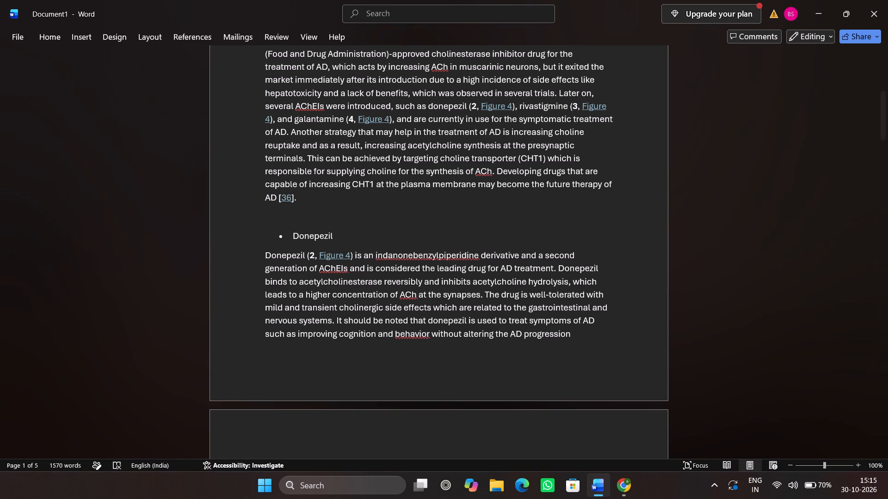
{"action": "scroll", "coordinate": [357, 284], "scroll_direction": "down", "scroll_amount": 3}
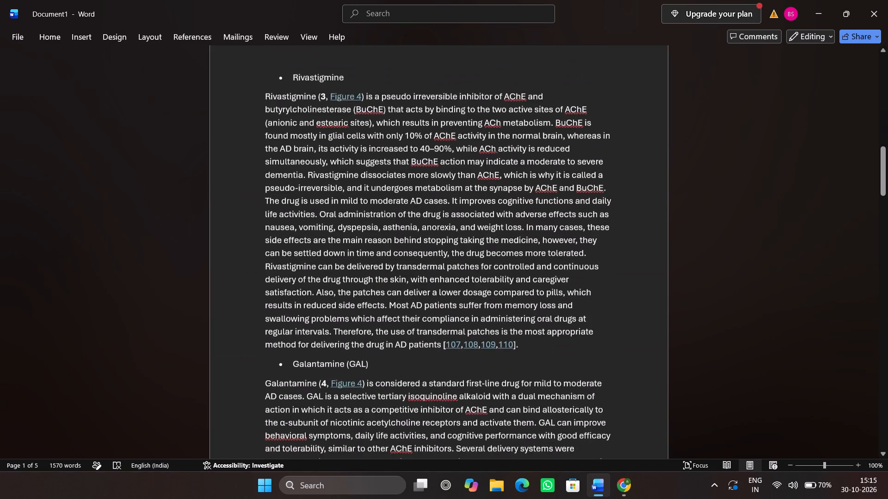
{"action": "scroll", "coordinate": [357, 284], "scroll_direction": "down", "scroll_amount": 6}
{"action": "scroll", "coordinate": [357, 284], "scroll_direction": "up", "scroll_amount": 2}
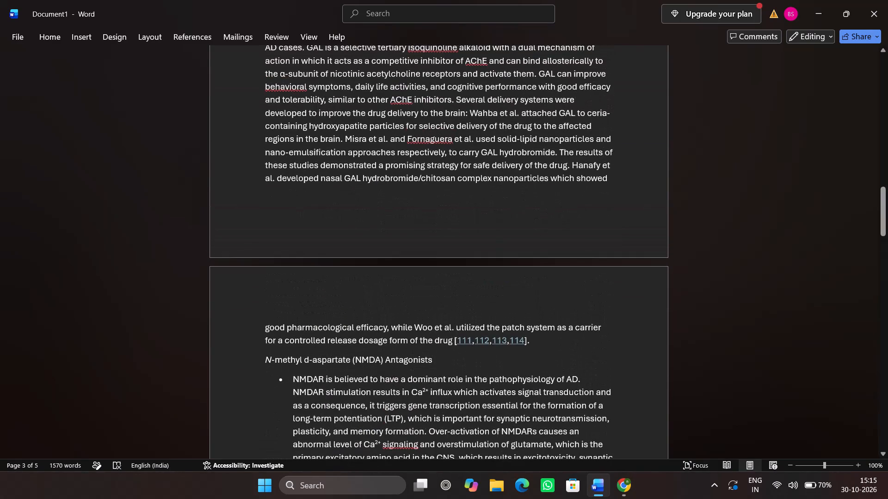
Replace the space between "showed" and "good pharmacological efficacy" in the Galantamine text with a paragraph break.
{"action": "left_click", "coordinate": [262, 327]}
{"action": "key", "text": "BackSpace"}
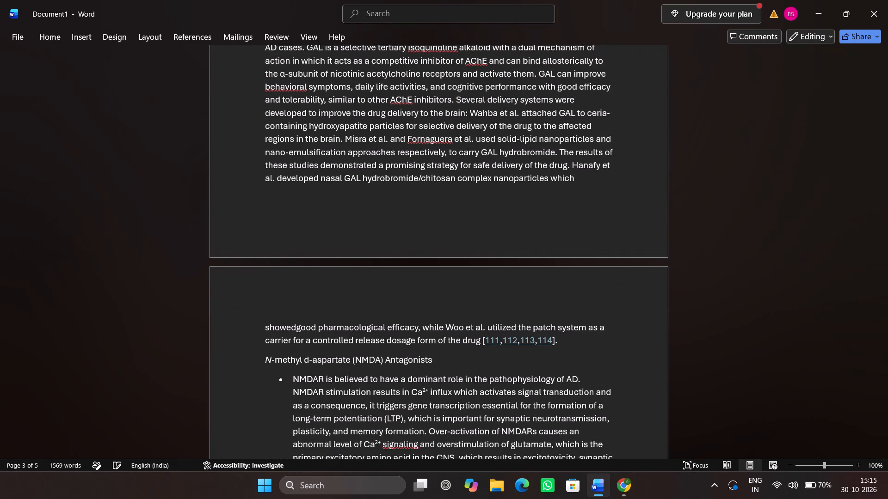
{"action": "key", "text": "Return"}
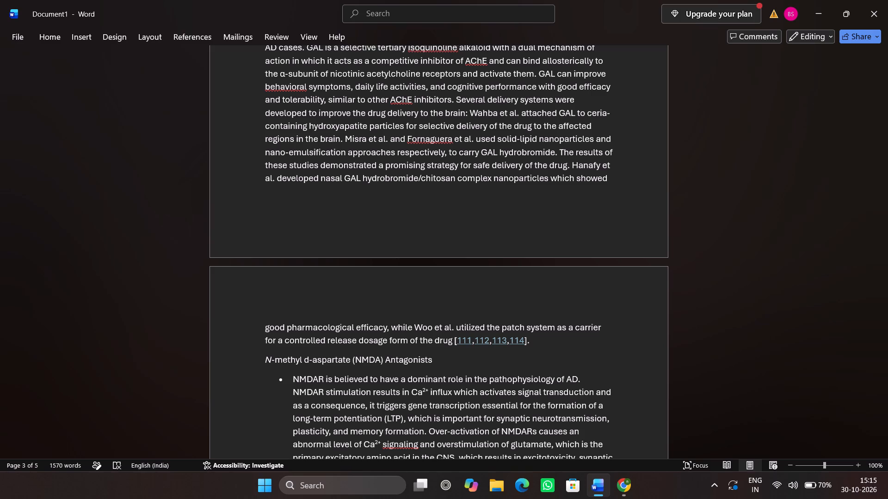
Look over the remaining notes from the NMDA antagonists section through to the risk factors picture on the last page.
{"action": "scroll", "coordinate": [262, 327], "scroll_direction": "down", "scroll_amount": 6}
{"action": "scroll", "coordinate": [262, 327], "scroll_direction": "up", "scroll_amount": 1}
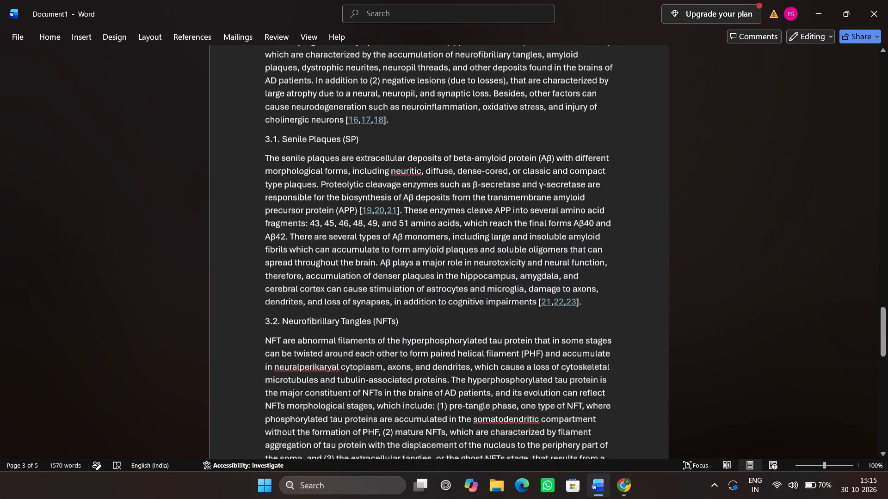
{"action": "scroll", "coordinate": [262, 327], "scroll_direction": "up", "scroll_amount": 1}
{"action": "scroll", "coordinate": [262, 327], "scroll_direction": "down", "scroll_amount": 6}
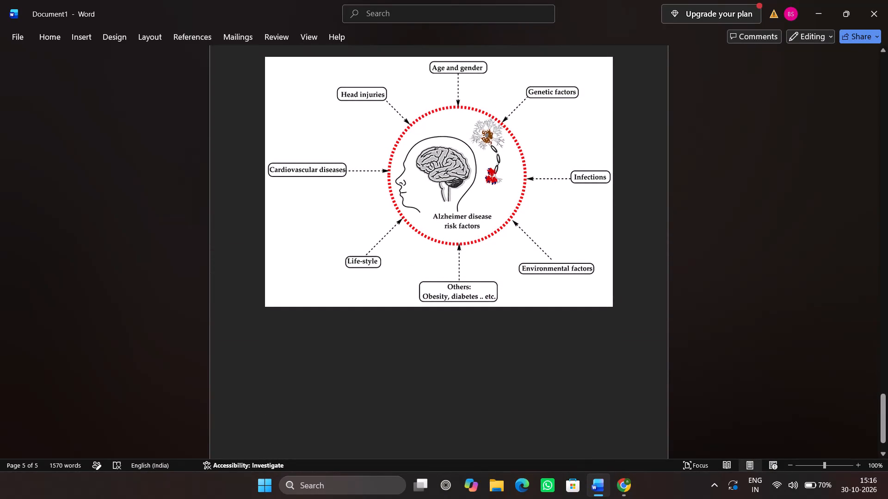
{"action": "left_click", "coordinate": [414, 276]}
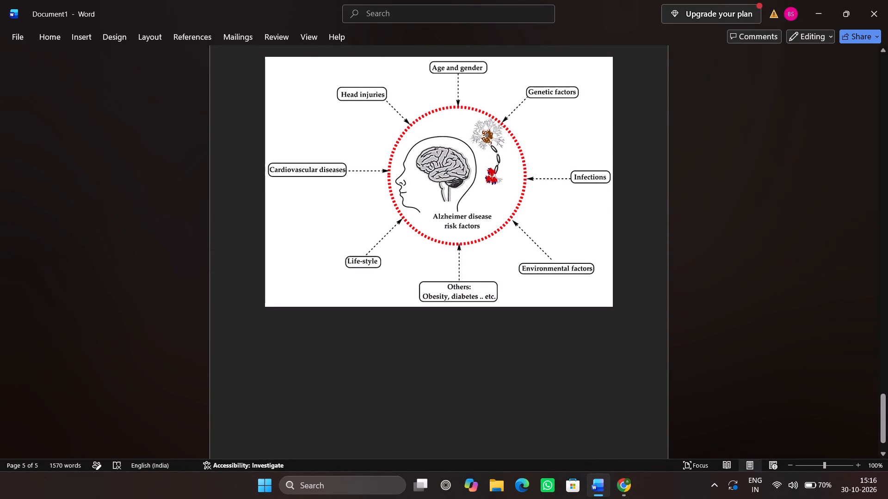
Cut the Alzheimer disease risk factors picture from the last page.
{"action": "right_click", "coordinate": [414, 276]}
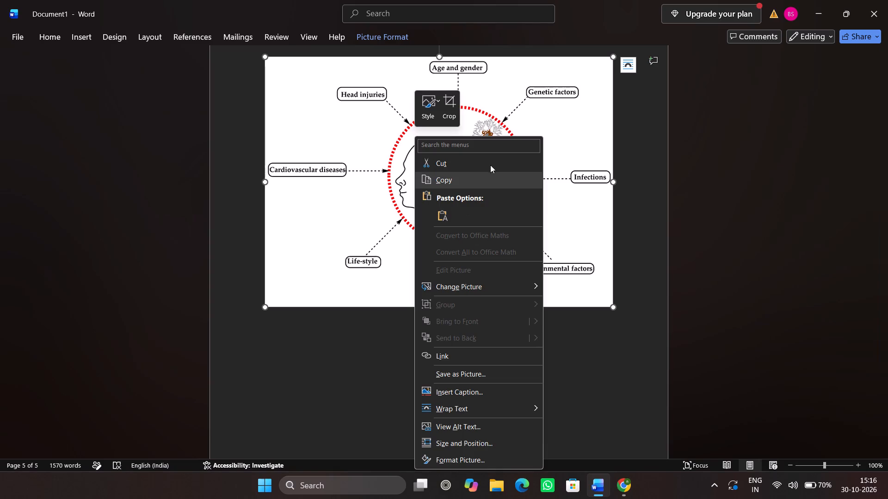
{"action": "left_click", "coordinate": [481, 181]}
{"action": "right_click", "coordinate": [464, 247]}
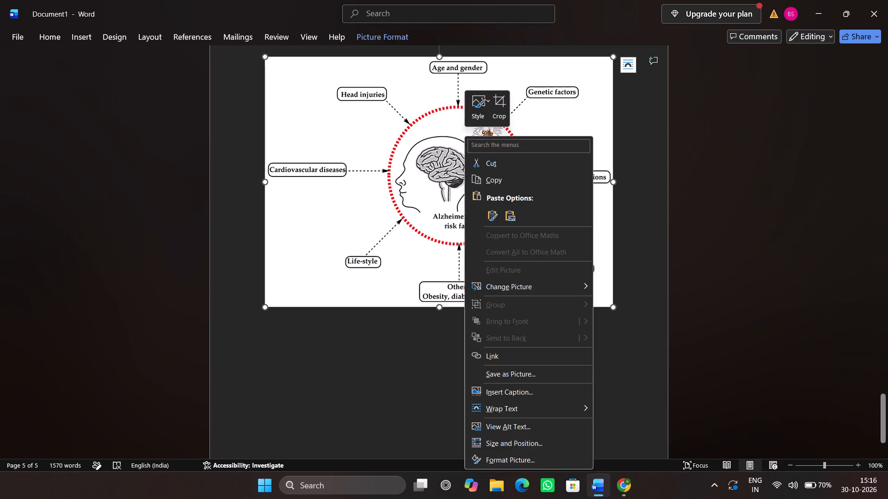
{"action": "left_click", "coordinate": [503, 159]}
Add two blank paragraphs on the first page after the introductory text ending in "Treatment of AD".
{"action": "scroll", "coordinate": [503, 159], "scroll_direction": "up", "scroll_amount": 2}
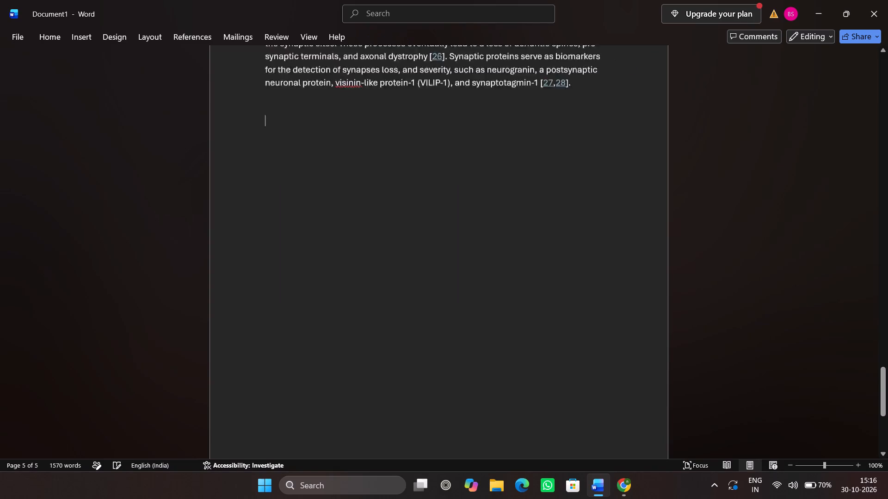
{"action": "scroll", "coordinate": [503, 159], "scroll_direction": "up", "scroll_amount": 15}
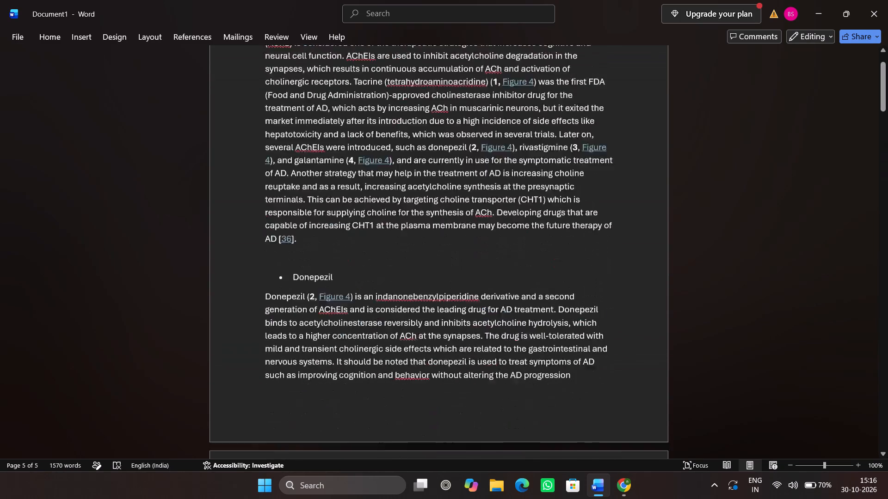
{"action": "scroll", "coordinate": [503, 159], "scroll_direction": "up", "scroll_amount": 2}
{"action": "left_click", "coordinate": [340, 209]}
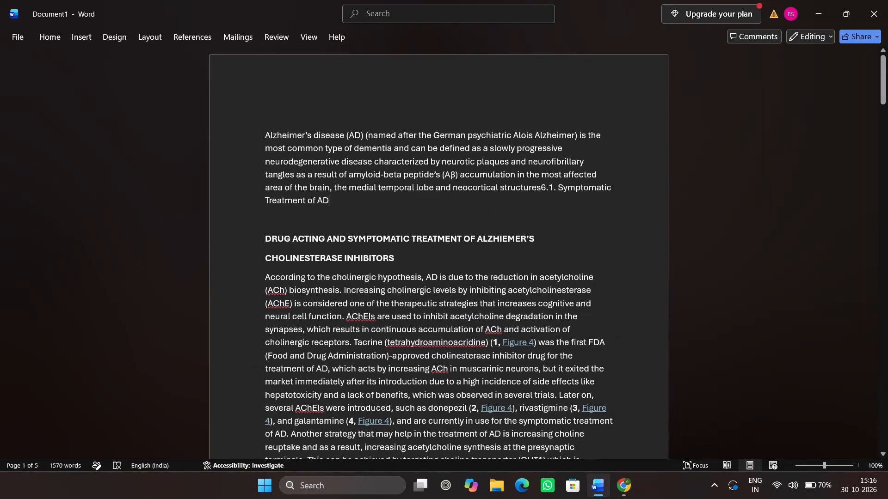
{"action": "key", "text": "Return"}
{"action": "key", "text": "Return"}
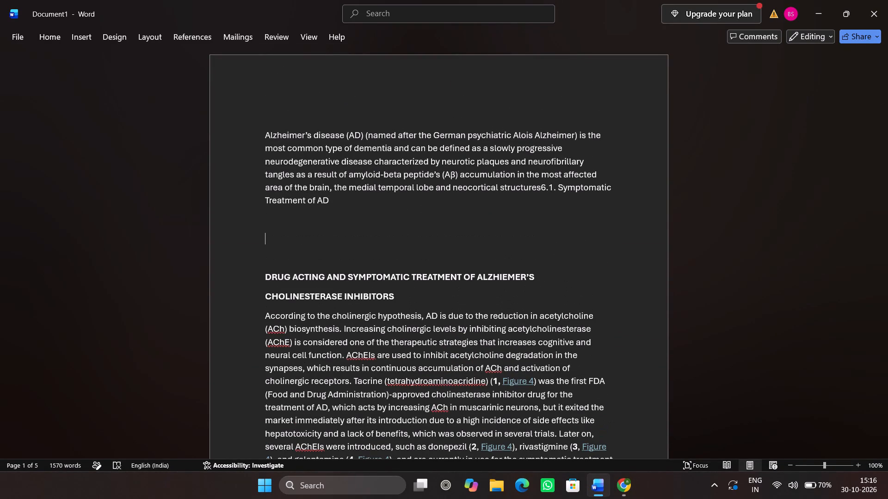
Switch to WhatsApp.
{"action": "double_click", "coordinate": [551, 491]}
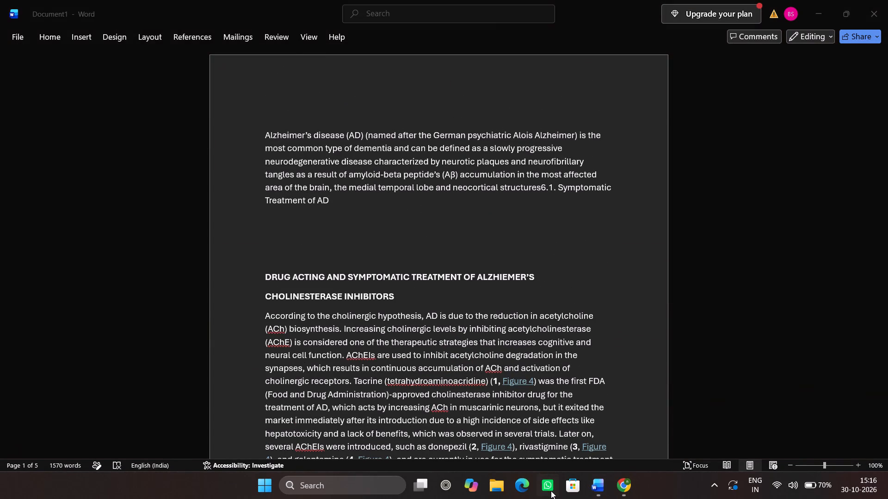
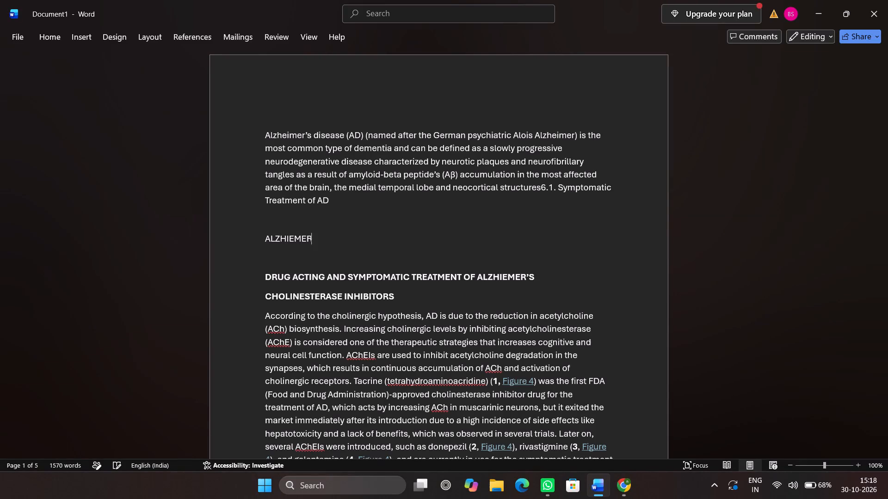
Complete the heading above the drug treatment section as "ALZHIEMER'S DISEASE RISK FACTORS" and make it bold.
{"action": "type", "text": "'S DISEASE RISK FACTORS"}
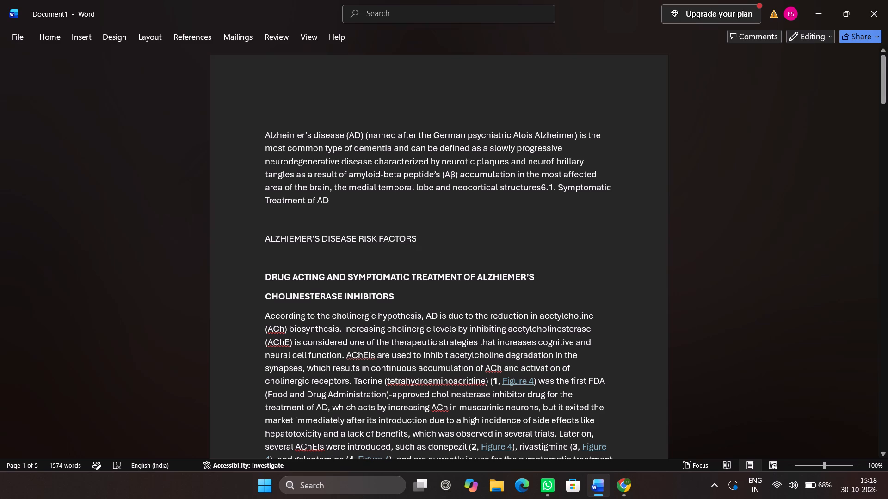
{"action": "left_click_drag", "start_coordinate": [336, 254], "coordinate": [342, 209]}
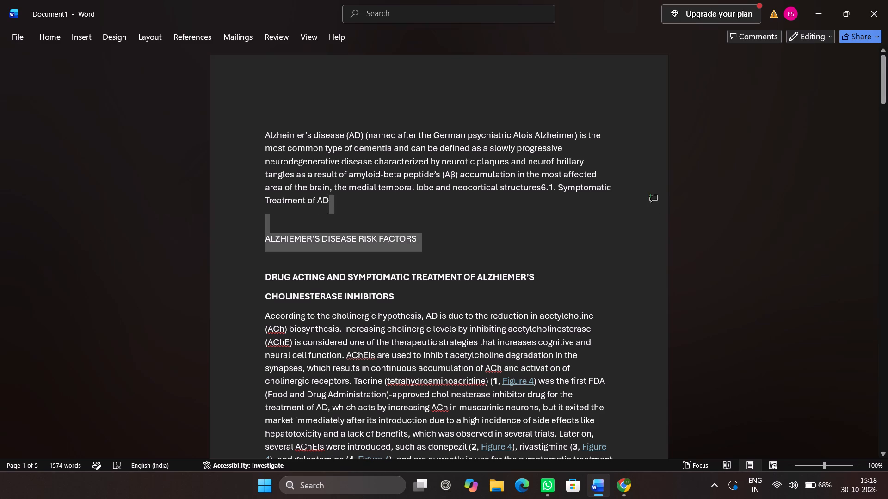
{"action": "left_click_drag", "start_coordinate": [342, 209], "coordinate": [422, 253]}
{"action": "left_click", "coordinate": [264, 237]}
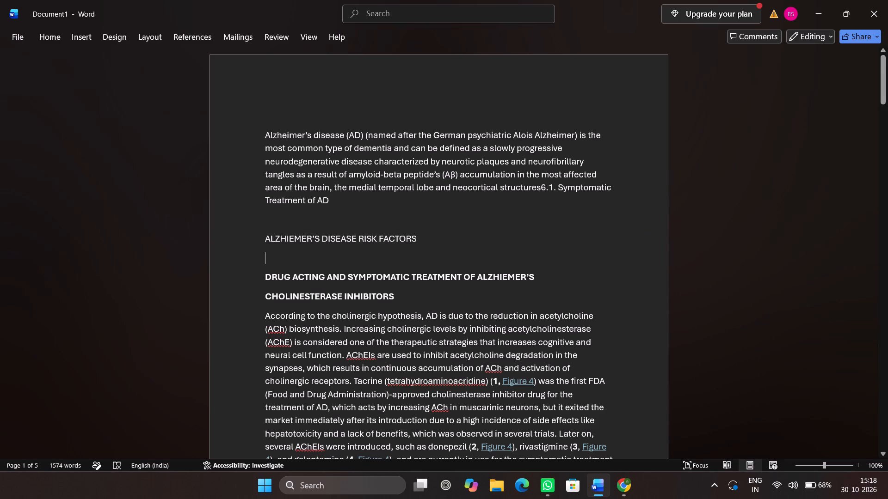
{"action": "left_click_drag", "start_coordinate": [264, 237], "coordinate": [424, 240]}
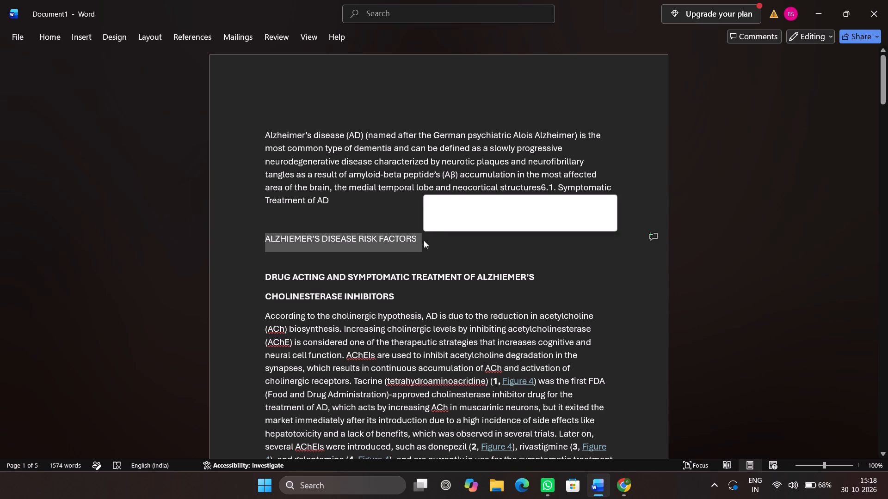
{"action": "left_click", "coordinate": [434, 222]}
{"action": "left_click", "coordinate": [443, 257]}
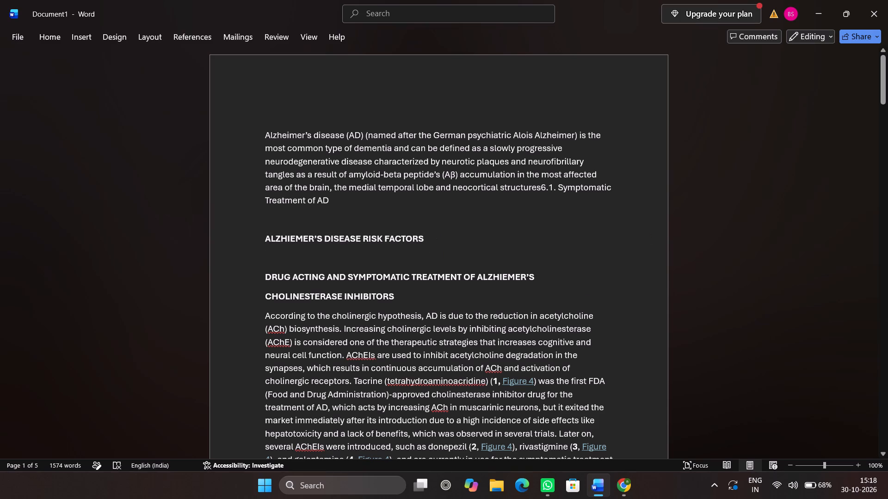
Start a numbered entry with "1)" on the blank line below the risk factors heading.
{"action": "key", "text": "1"}
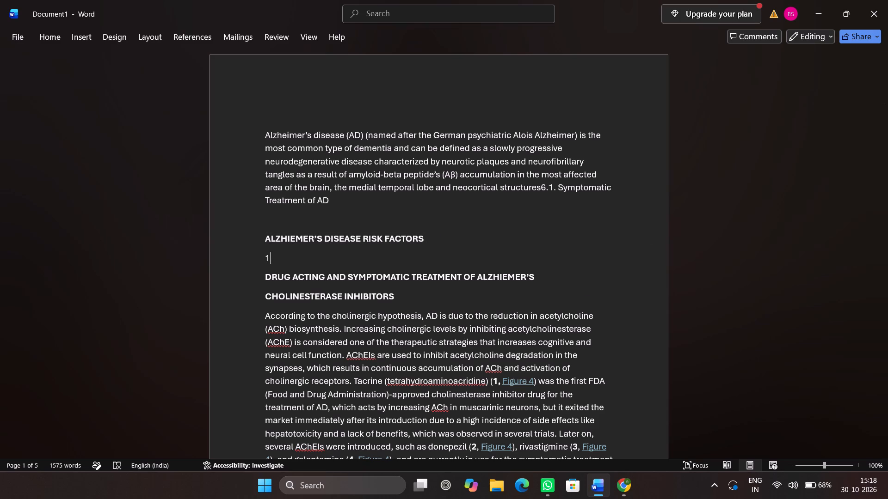
{"action": "key", "text": "bracketright"}
{"action": "key", "text": "BackSpace"}
{"action": "key", "text": "0"}
{"action": "key", "text": "BackSpace"}
{"action": "key", "text": "shift+parenright"}
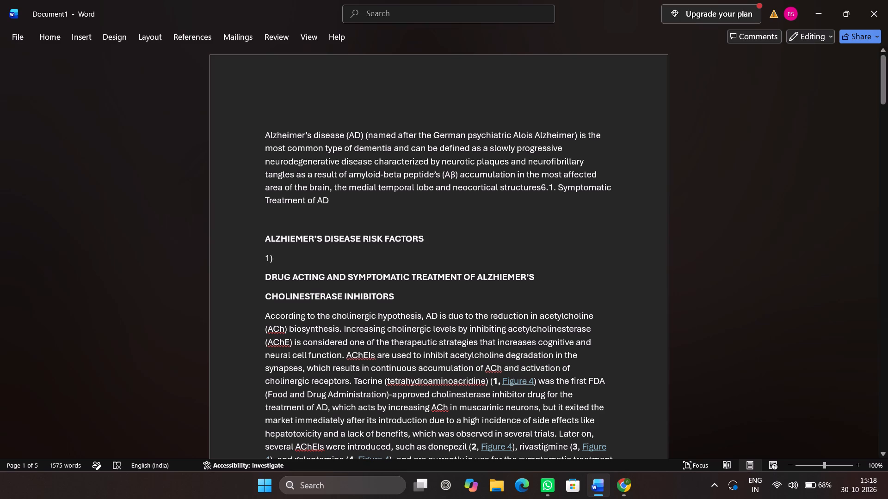
Switch to the Comprehensive Review article on Alzheimer's disease in Chrome.
{"action": "left_click", "coordinate": [616, 438]}
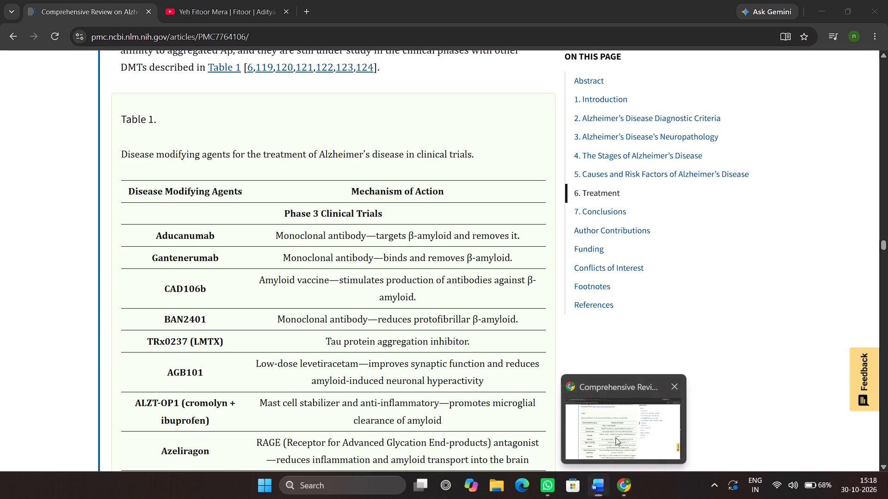
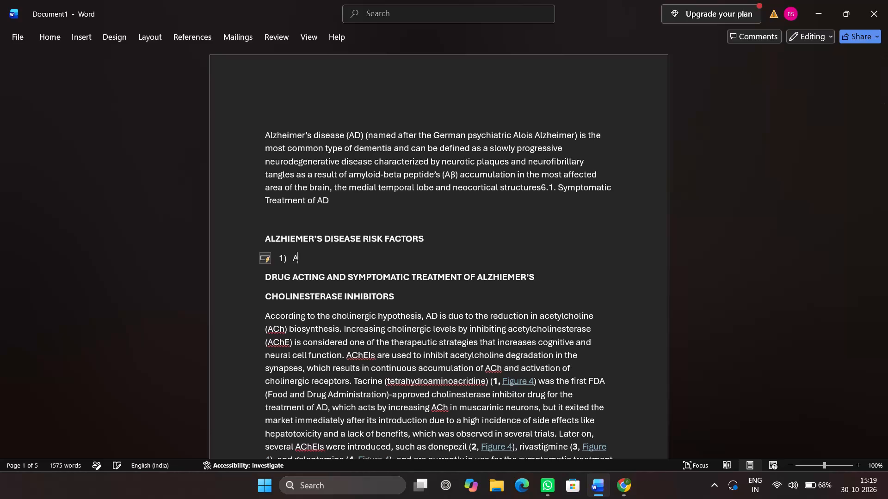
Enter "Age and Gender" and "Genetic Factors" as the first two numbered entries under the risk factors heading.
{"action": "type", "text": "ge"}
{"action": "key", "text": "space"}
{"action": "type", "text": "and"}
{"action": "key", "text": "space"}
{"action": "type", "text": "ender"}
{"action": "key", "text": "Return"}
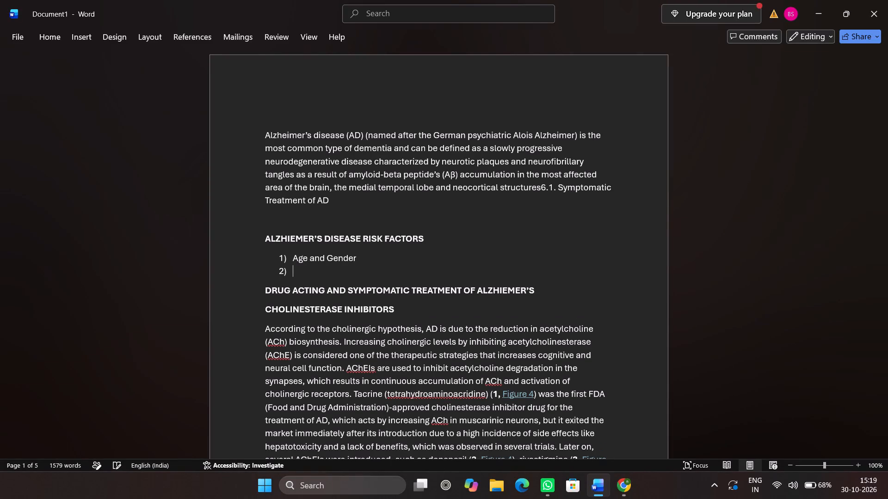
{"action": "type", "text": "enetic"}
{"action": "key", "text": "space"}
{"action": "type", "text": "actors"}
{"action": "key", "text": "Return"}
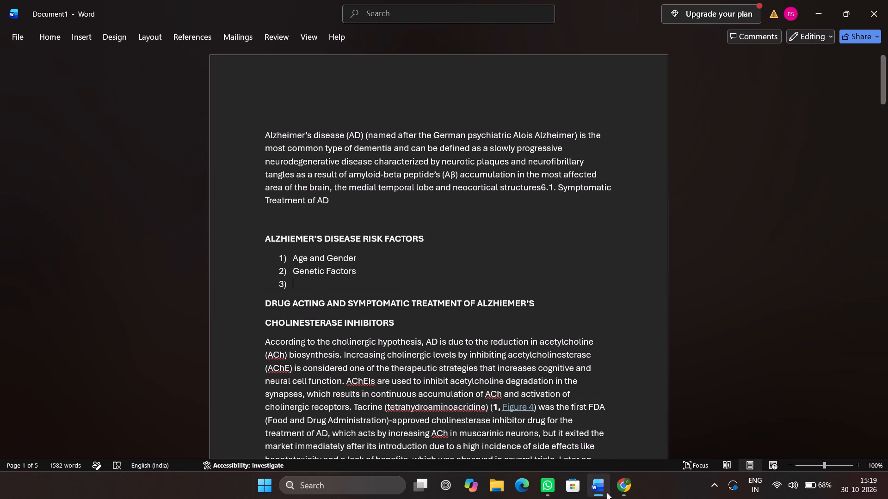
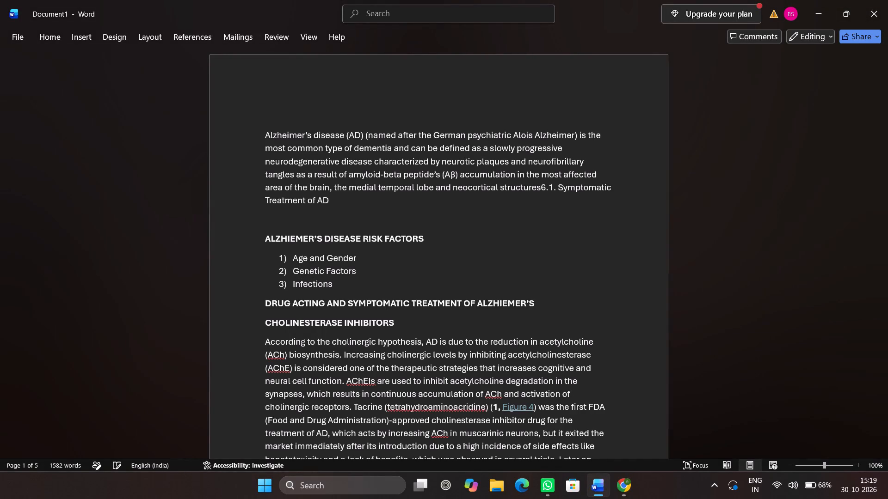
Add "Environmental Factors" as the fourth numbered entry under the risk factors heading and start a fifth entry.
{"action": "key", "text": "Return"}
{"action": "key", "text": "e"}
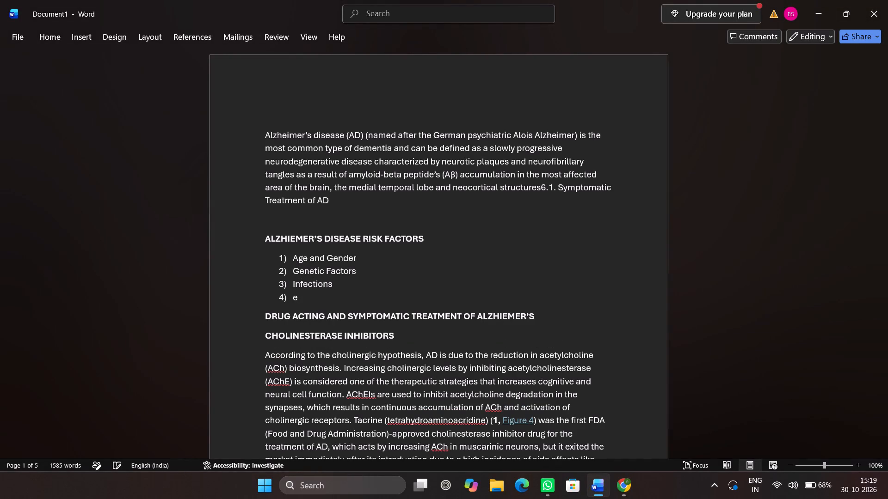
{"action": "key", "text": "BackSpace"}
{"action": "key", "text": "e"}
{"action": "type", "text": "nvironmental fa"}
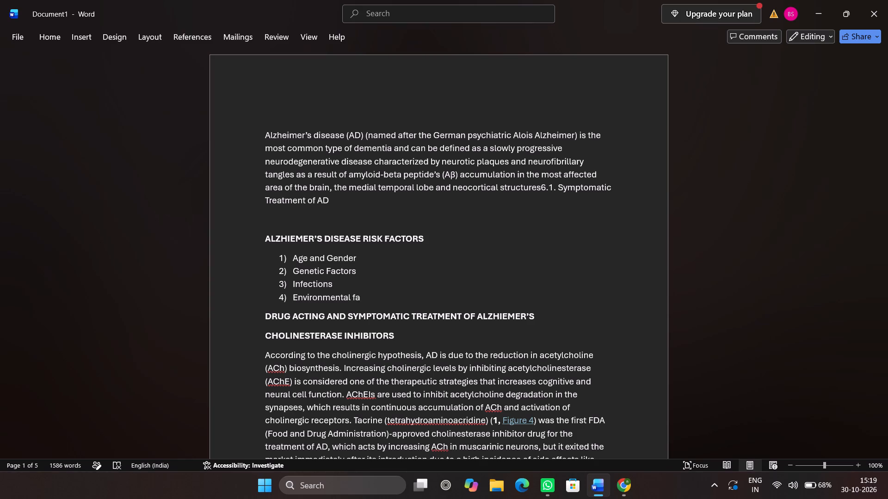
{"action": "key", "text": "BackSpace"}
{"action": "type", "text": "actors"}
{"action": "key", "text": "Return"}
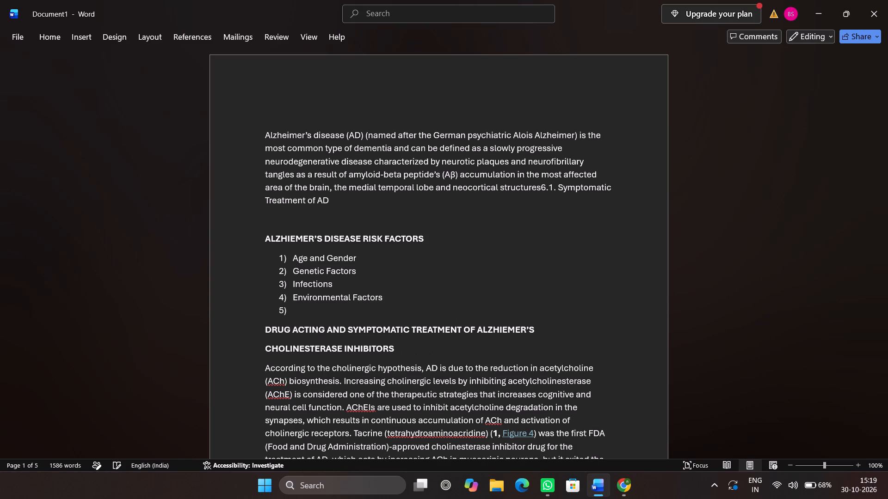
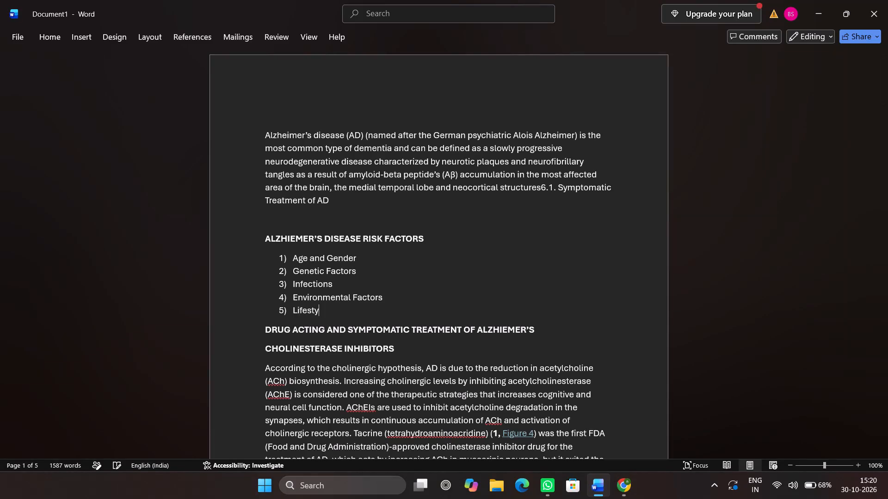
Complete the fifth numbered risk factor as "Lifestyle" and start a sixth entry.
{"action": "type", "text": "le"}
{"action": "key", "text": "Return"}
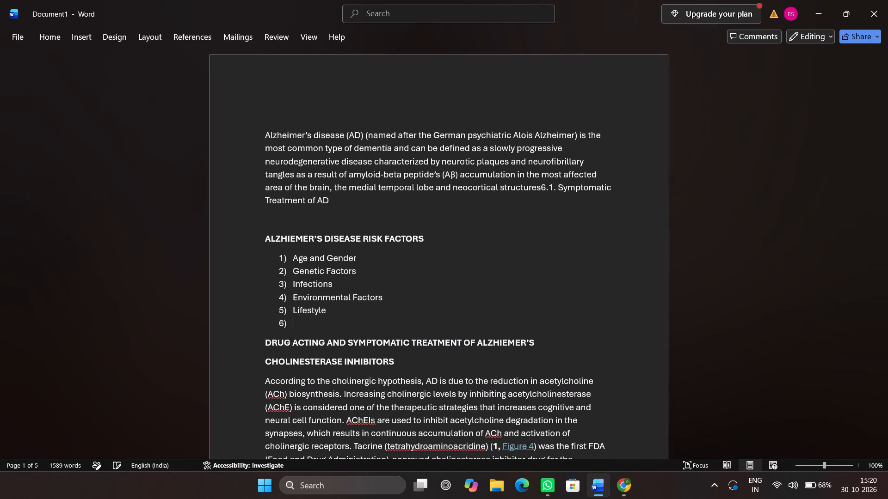
Add "Cardiovascular Disease", with both words capitalised, as the sixth numbered risk factor and start a seventh entry.
{"action": "type", "text": "ardiovascular disease"}
{"action": "left_click", "coordinate": [362, 321]}
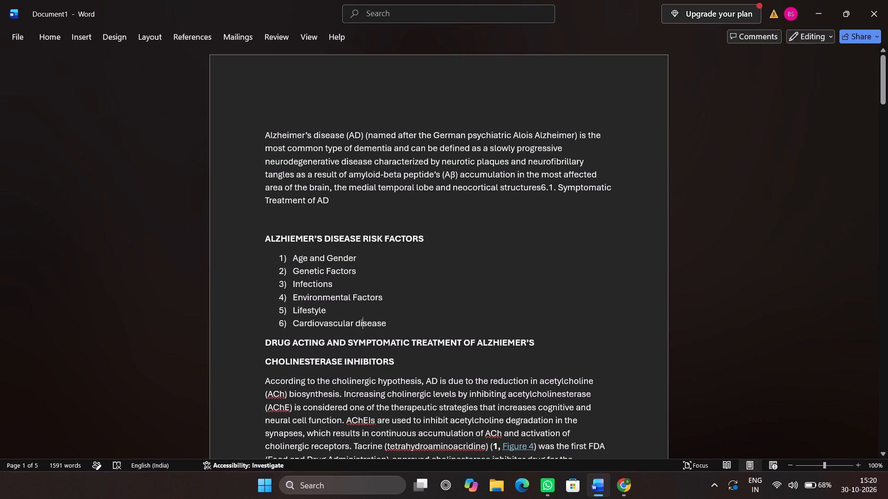
{"action": "left_click", "coordinate": [359, 322]}
{"action": "key", "text": "BackSpace"}
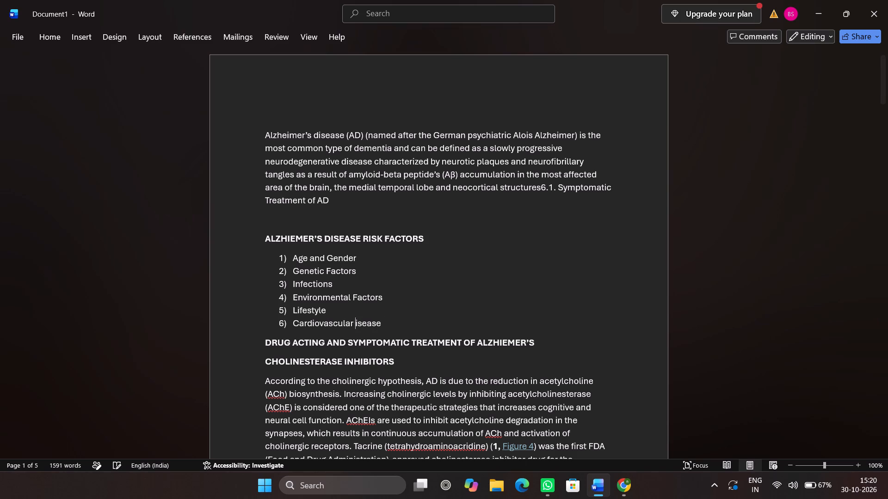
{"action": "left_click", "coordinate": [388, 325]}
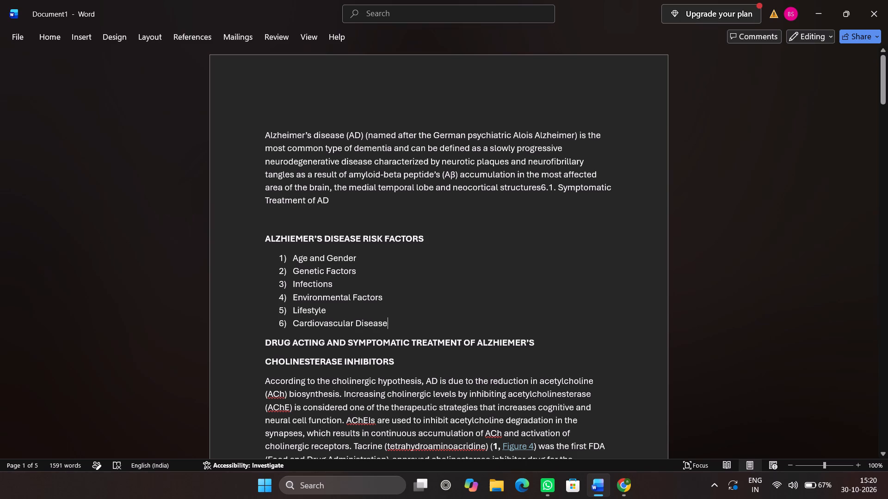
{"action": "key", "text": "Return"}
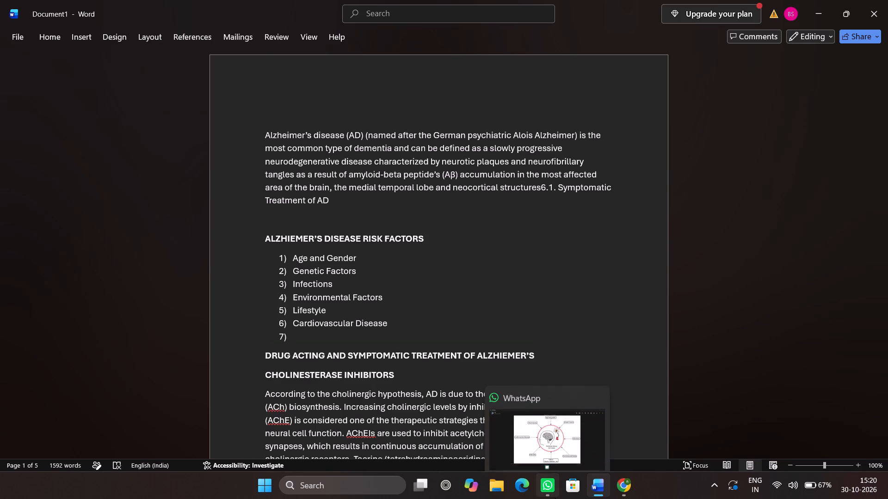
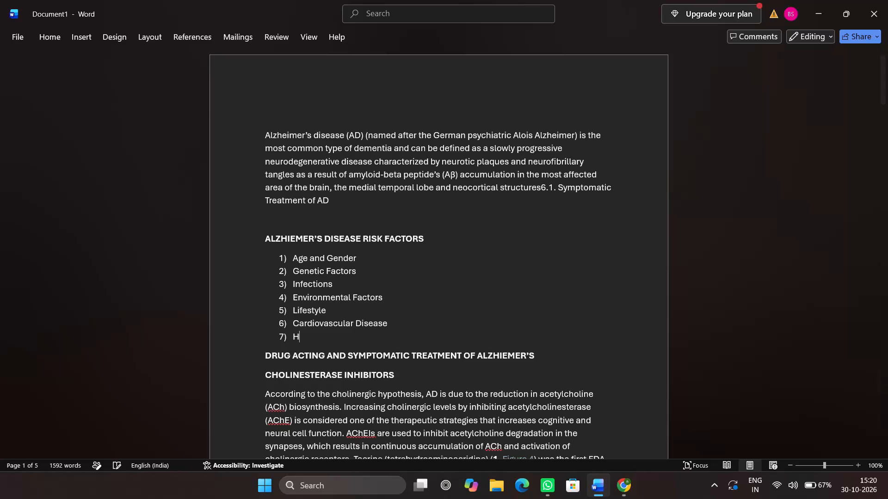
Complete the seventh numbered risk factor as "Head Injuries" and start an eighth entry.
{"action": "type", "text": "ead"}
{"action": "key", "text": "space"}
{"action": "key", "text": "BackSpace"}
{"action": "type", "text": "juries"}
{"action": "key", "text": "Return"}
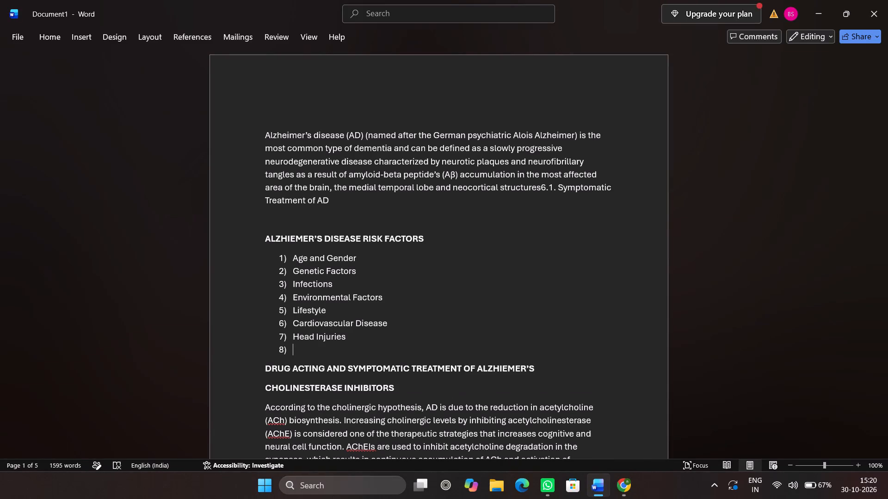
Add "Others [ Diabetes,Obesity etc..]" as the eighth numbered risk factor, followed by an unnumbered blank line that ends the list.
{"action": "type", "text": "oth"}
{"action": "key", "text": "BackSpace"}
{"action": "key", "text": "BackSpace"}
{"action": "type", "text": "thers"}
{"action": "key", "text": "space"}
{"action": "type", "text": "["}
{"action": "key", "text": "space"}
{"action": "key", "text": "d"}
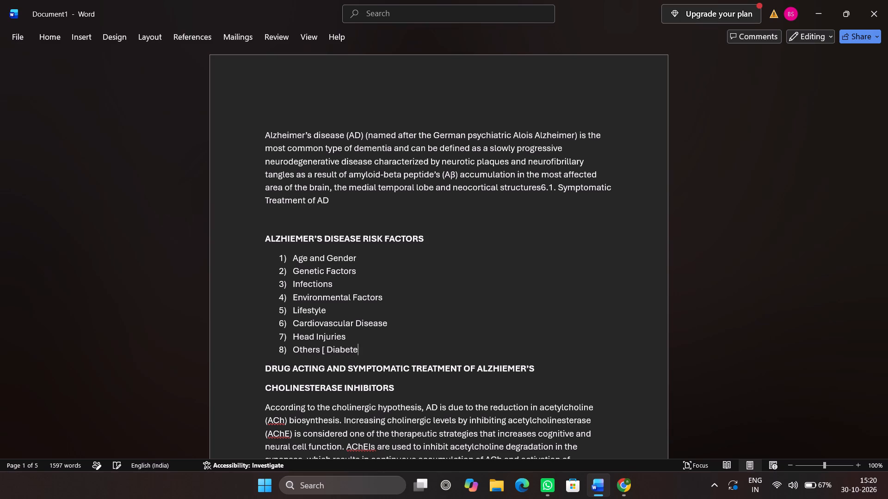
{"action": "key", "text": "comma"}
{"action": "key", "text": "o"}
{"action": "type", "text": "besity"}
{"action": "key", "text": "space"}
{"action": "type", "text": "etc.."}
{"action": "key", "text": "bracketright"}
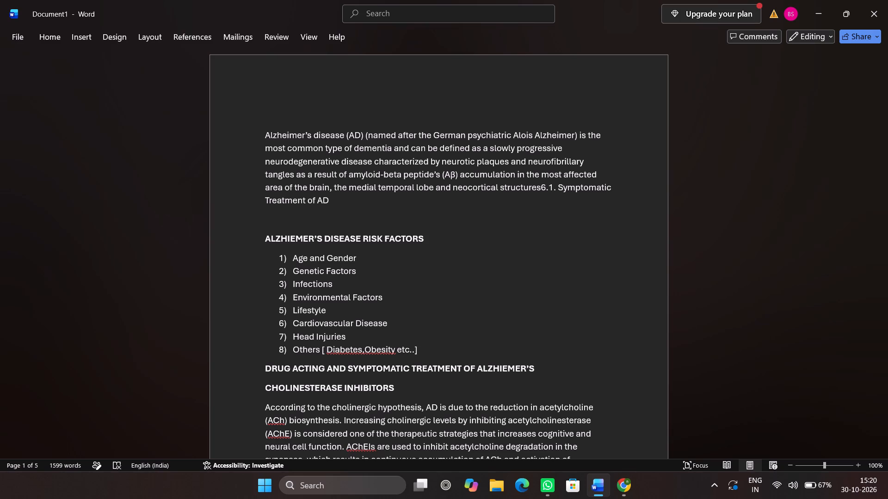
{"action": "key", "text": "Return"}
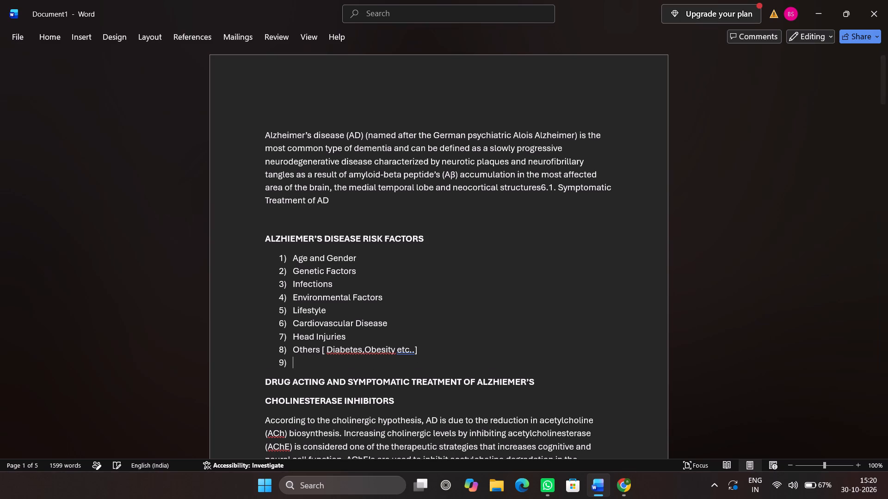
{"action": "key", "text": "BackSpace"}
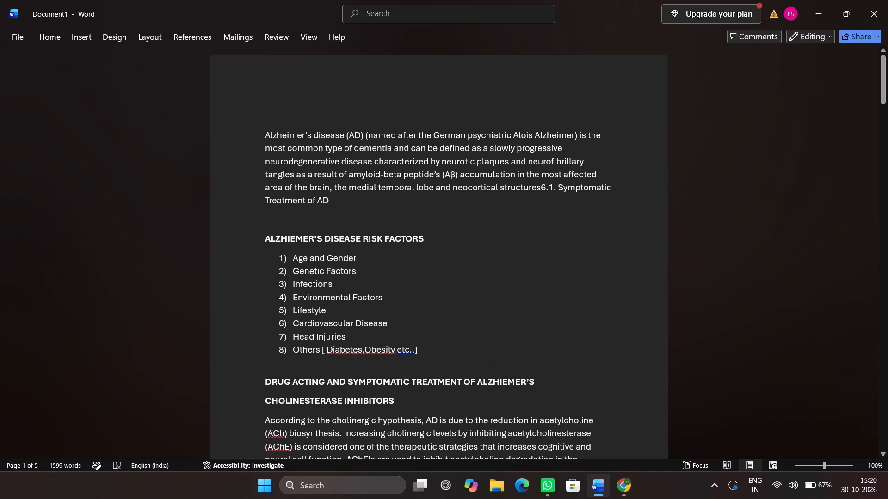